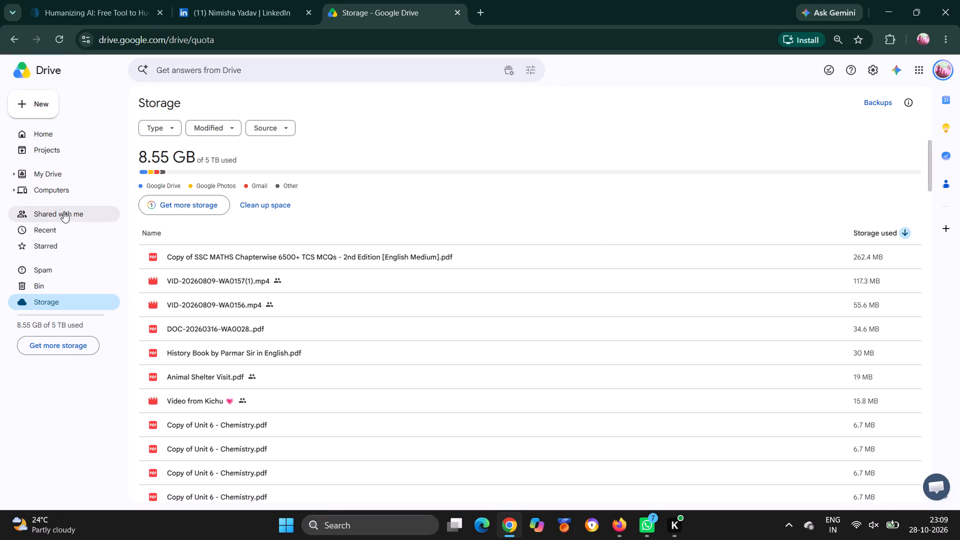
# Bring up the choices for creating or uploading a new item in Google Drive.
pyautogui.click(38, 108)
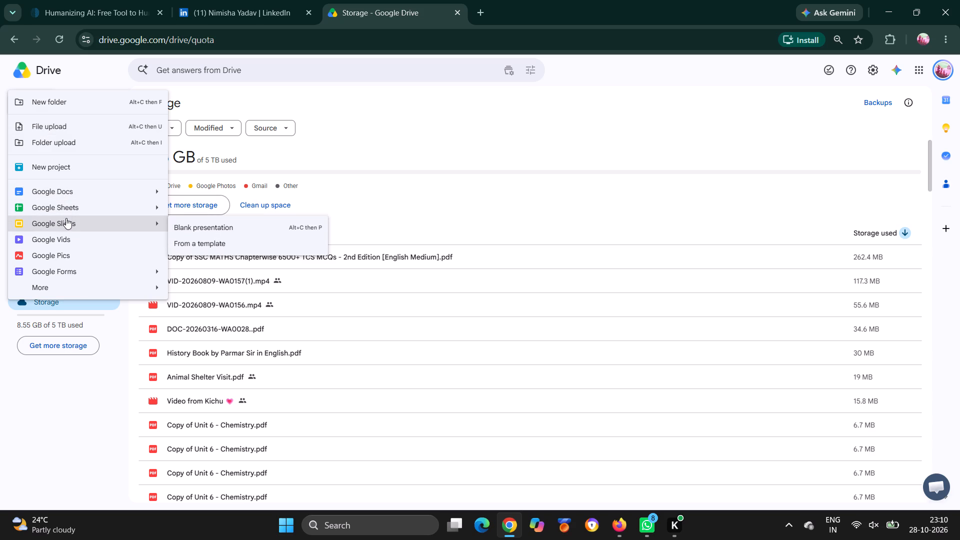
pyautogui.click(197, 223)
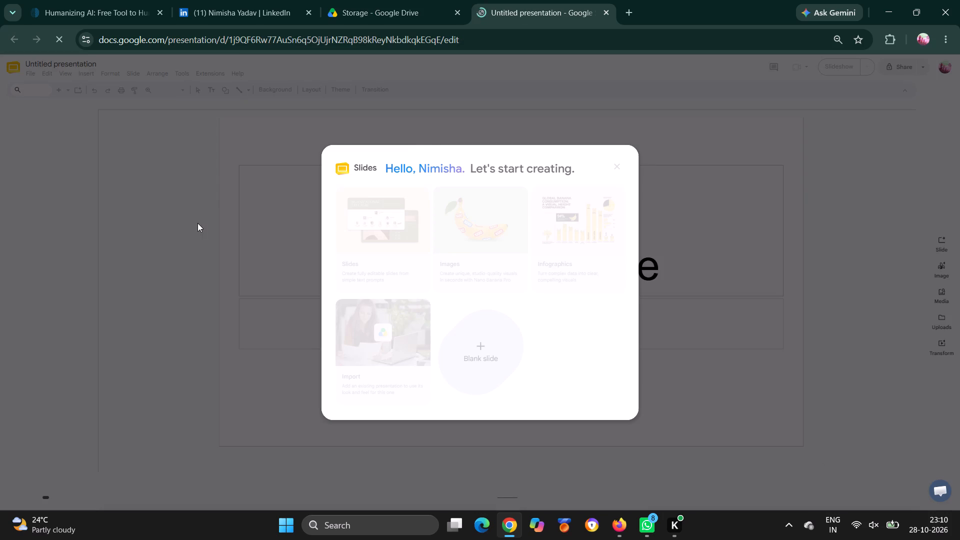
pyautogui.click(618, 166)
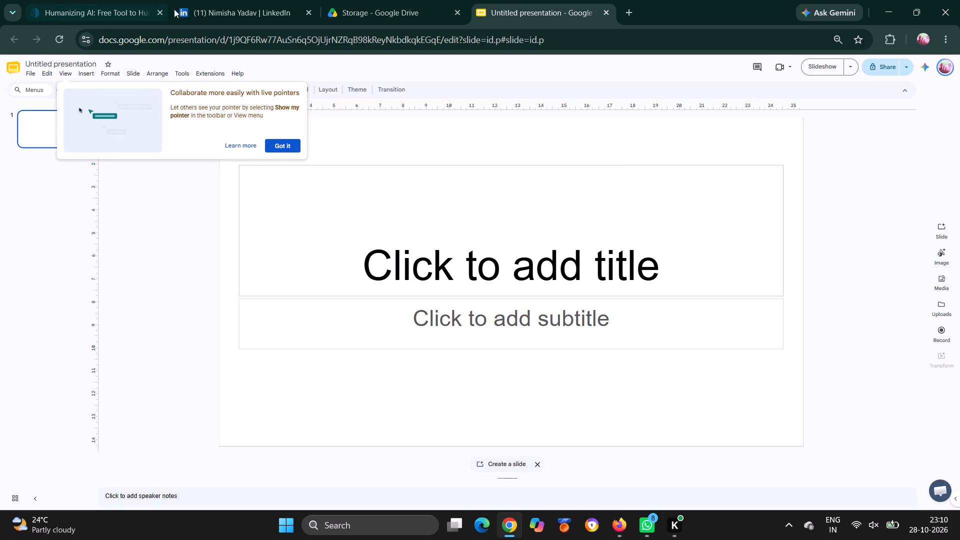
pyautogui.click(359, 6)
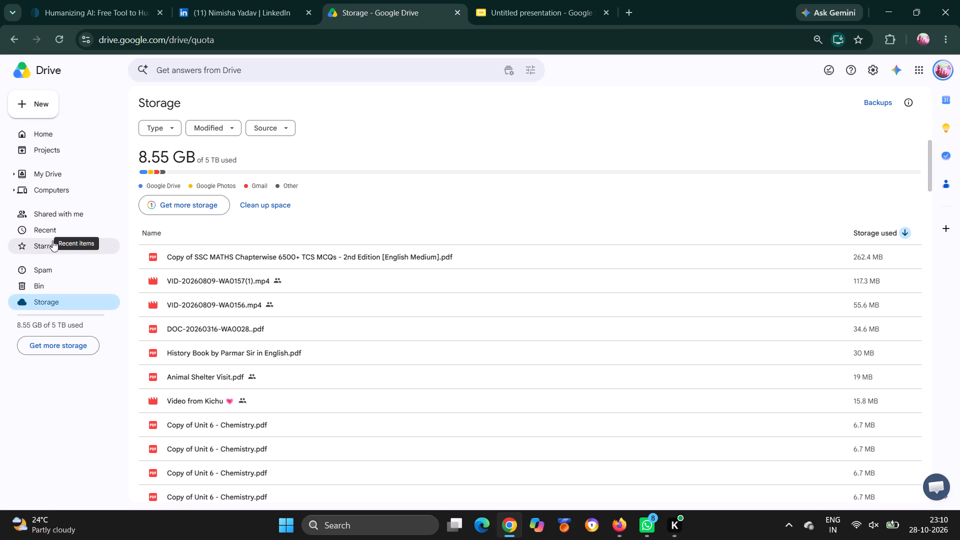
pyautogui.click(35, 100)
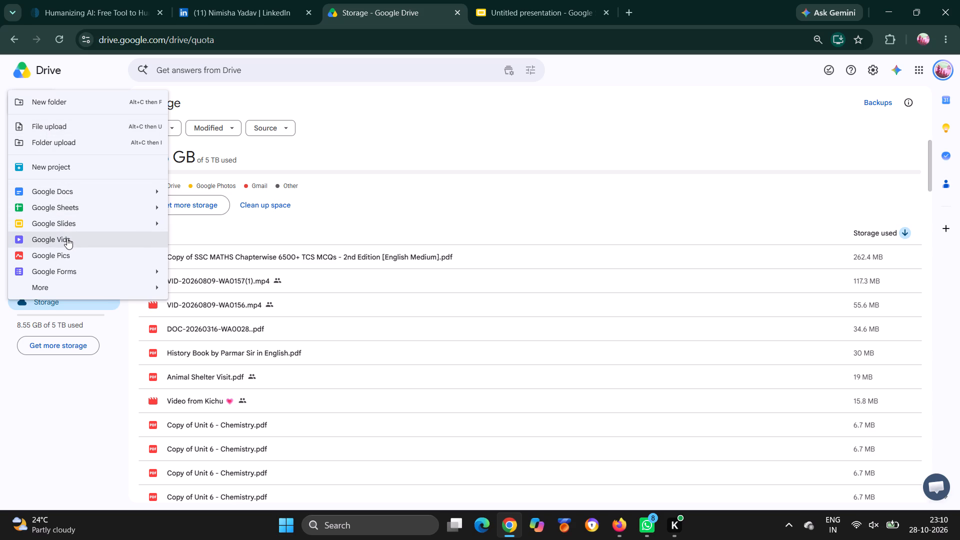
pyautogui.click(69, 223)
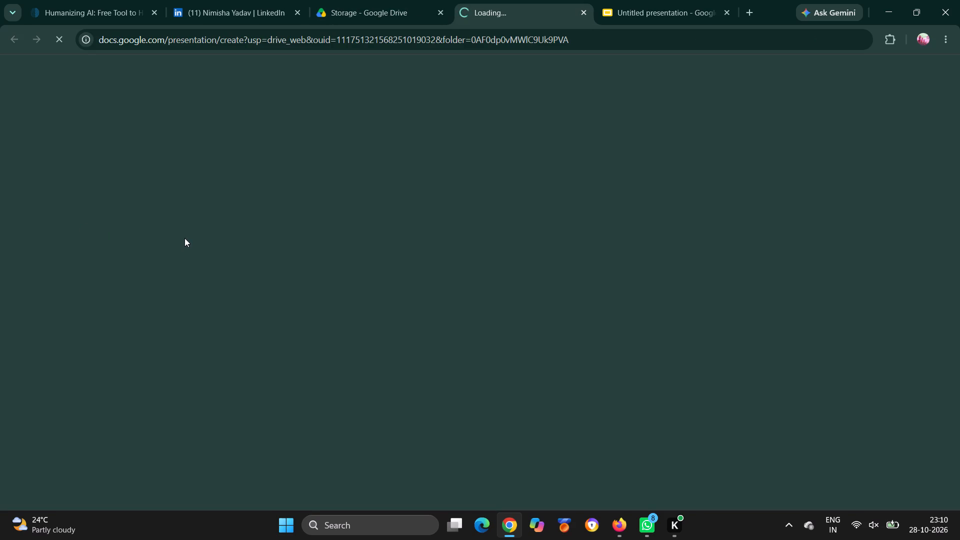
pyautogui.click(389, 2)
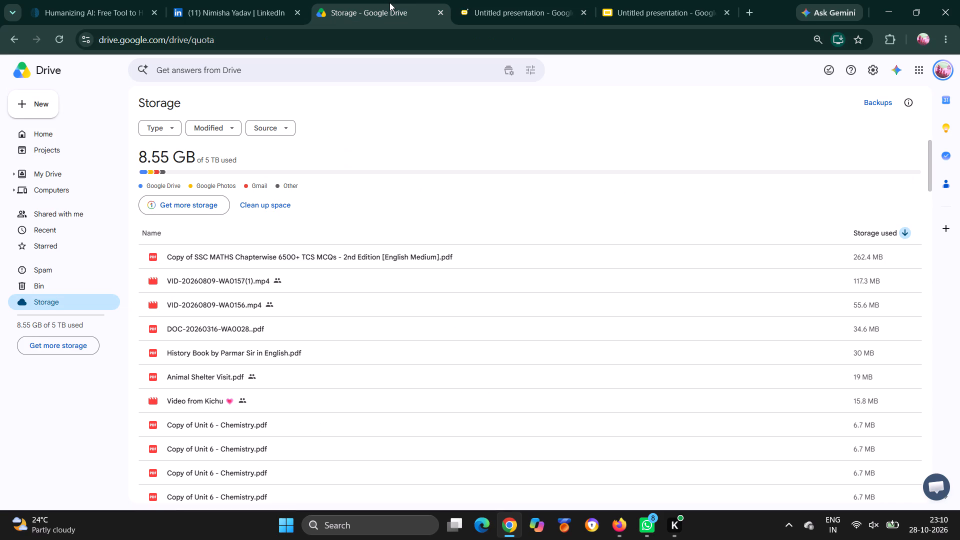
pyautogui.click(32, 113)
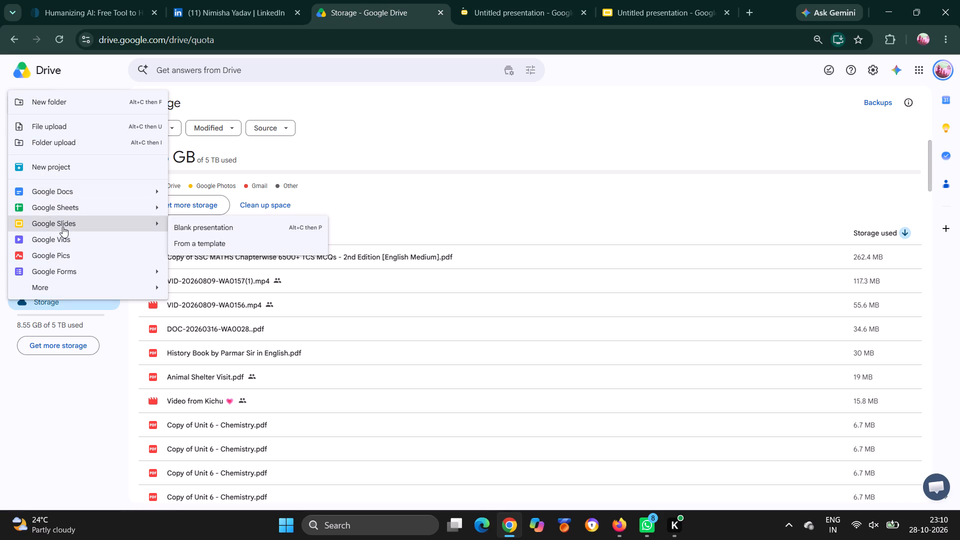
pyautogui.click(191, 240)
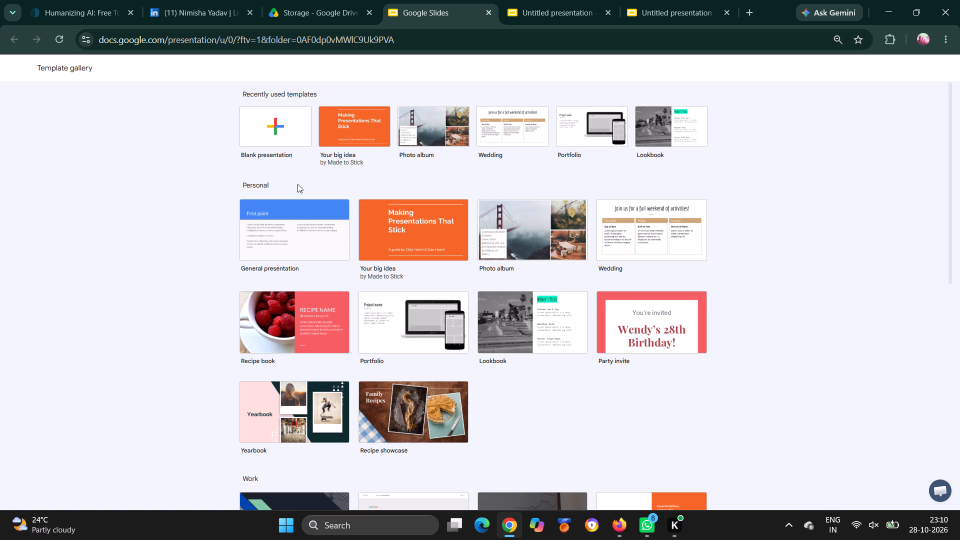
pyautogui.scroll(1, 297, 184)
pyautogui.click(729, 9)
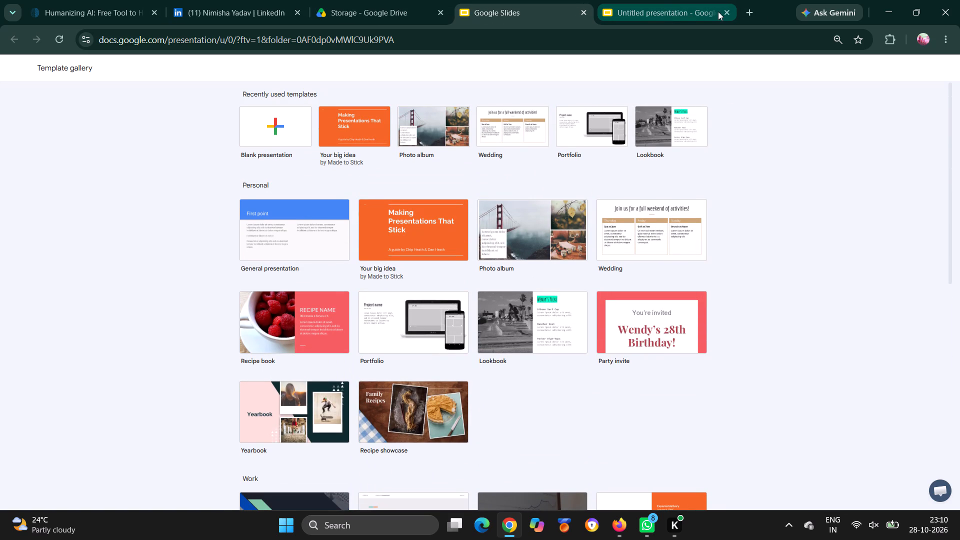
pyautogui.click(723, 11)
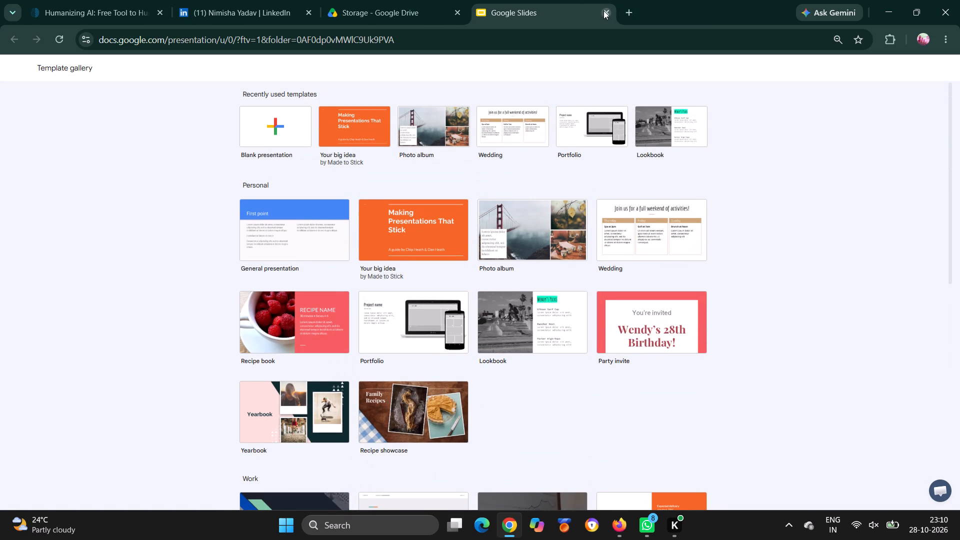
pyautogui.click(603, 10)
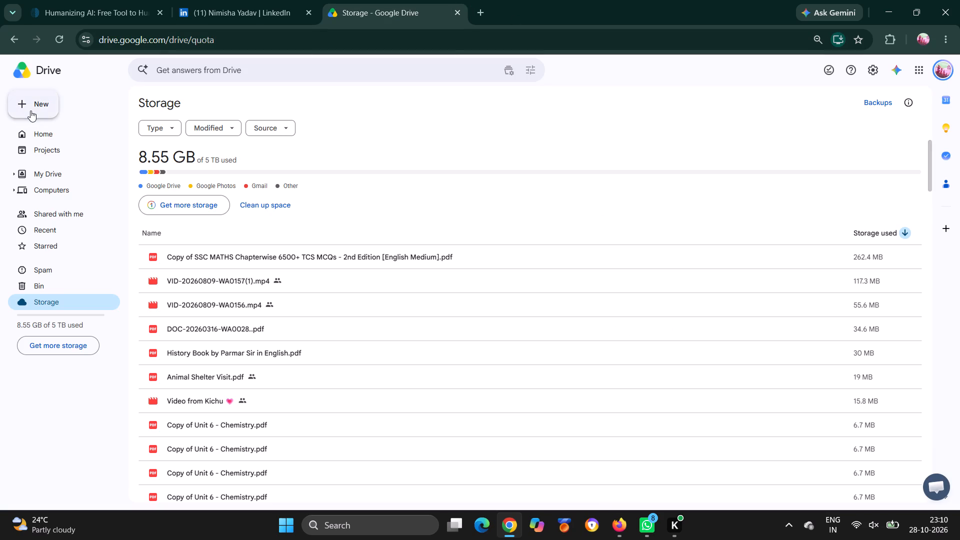
# Upload the hackinhillsFINAL.2NDround PowerPoint file from the Downloads folder to Google Drive.
pyautogui.click(30, 110)
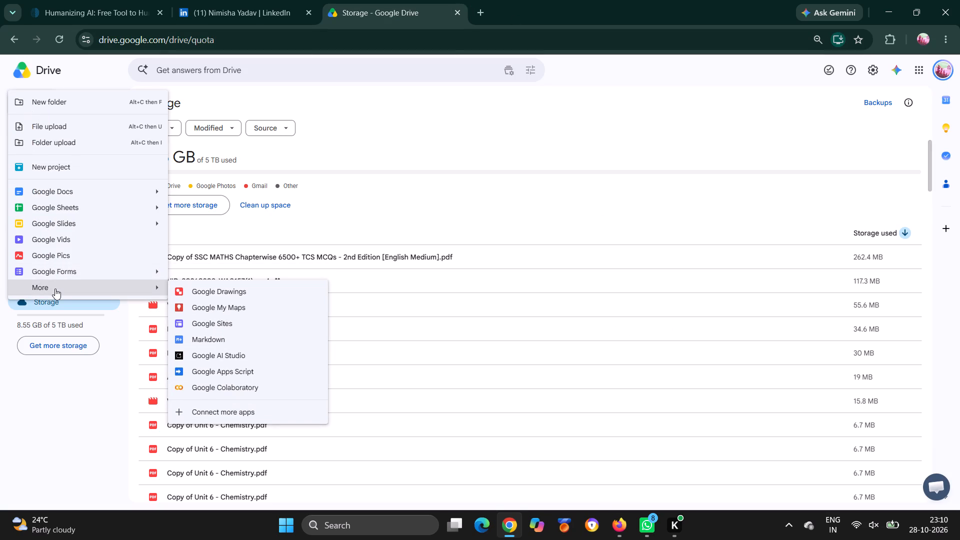
pyautogui.click(56, 132)
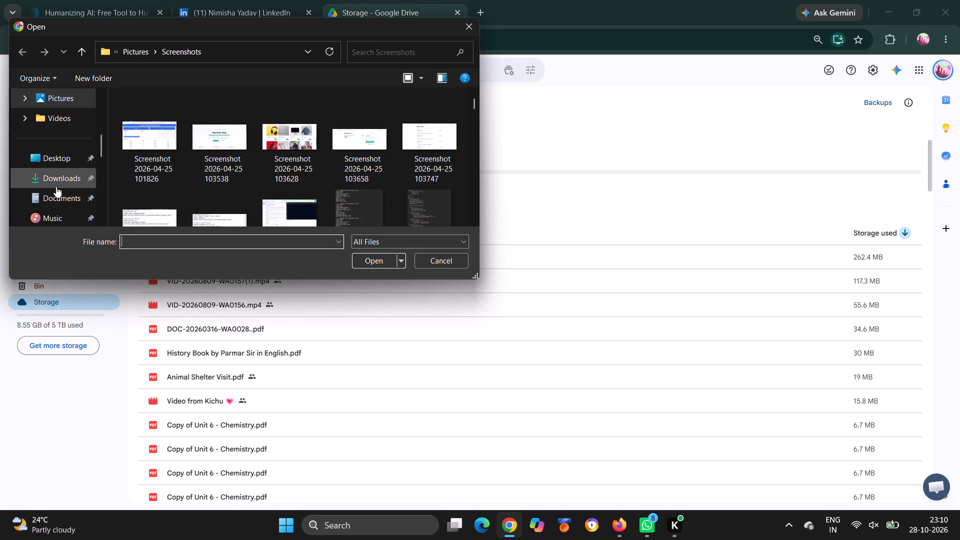
pyautogui.click(57, 177)
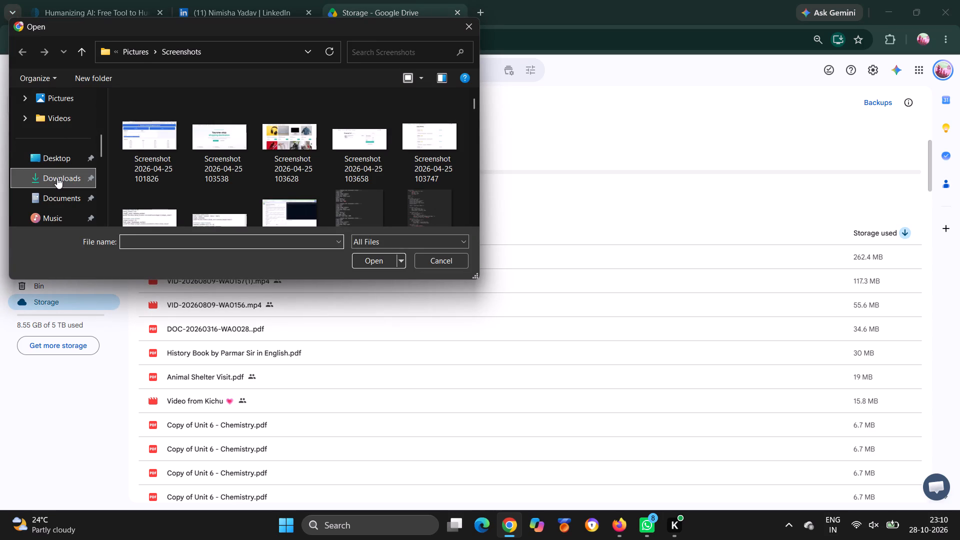
pyautogui.click(149, 130)
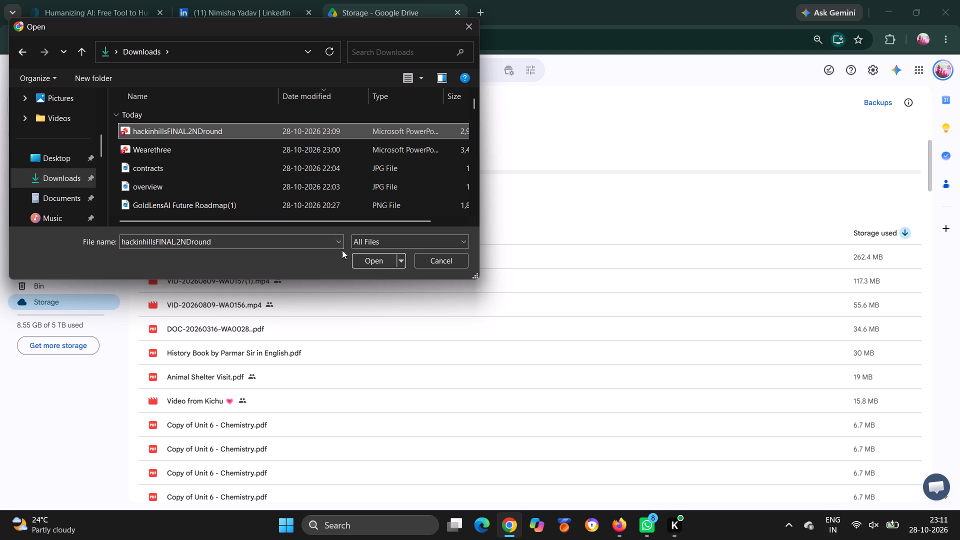
pyautogui.click(376, 260)
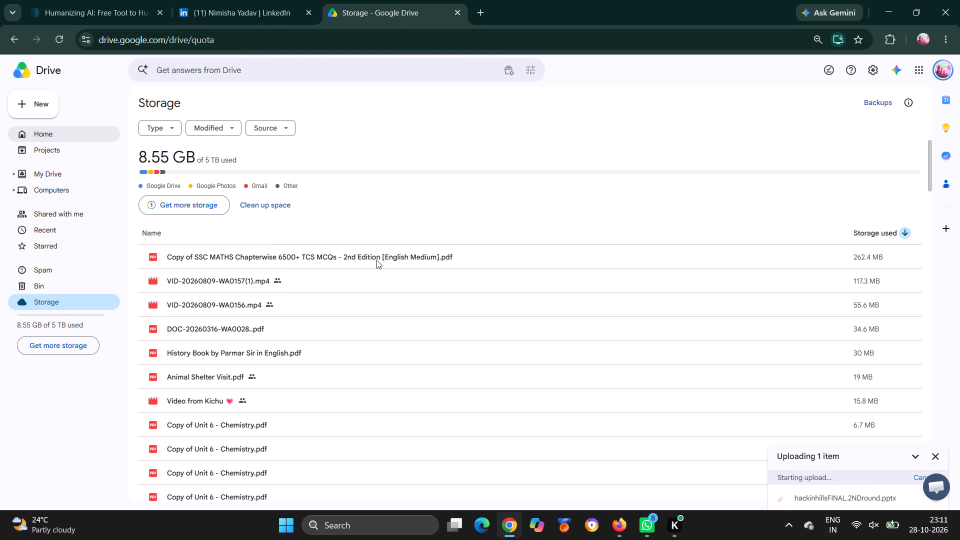
# Check the PPT submission question in the Firefox form, and open the uploaded hackinhillsFINAL.2NDround.pptx in Chrome, dismissing the Office editing introduction.
pyautogui.click(620, 526)
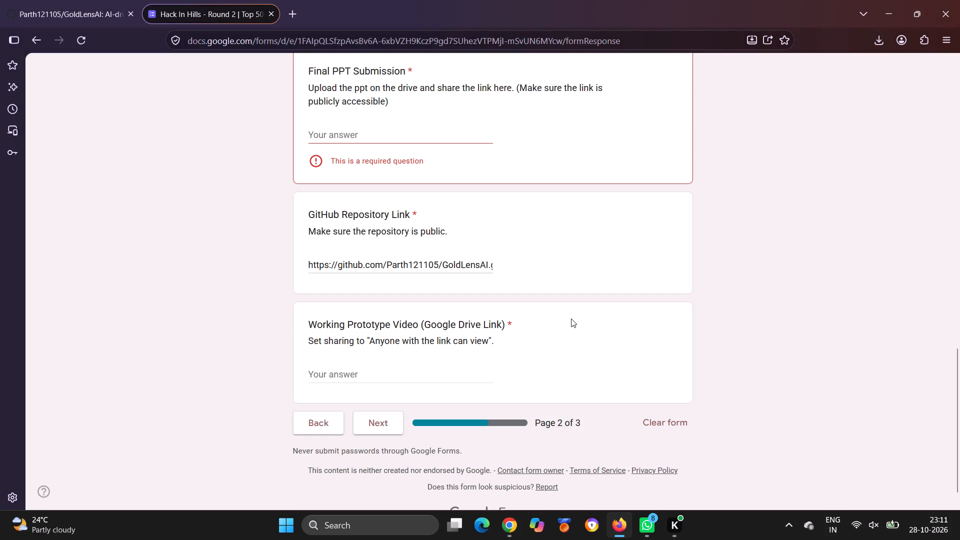
pyautogui.click(521, 524)
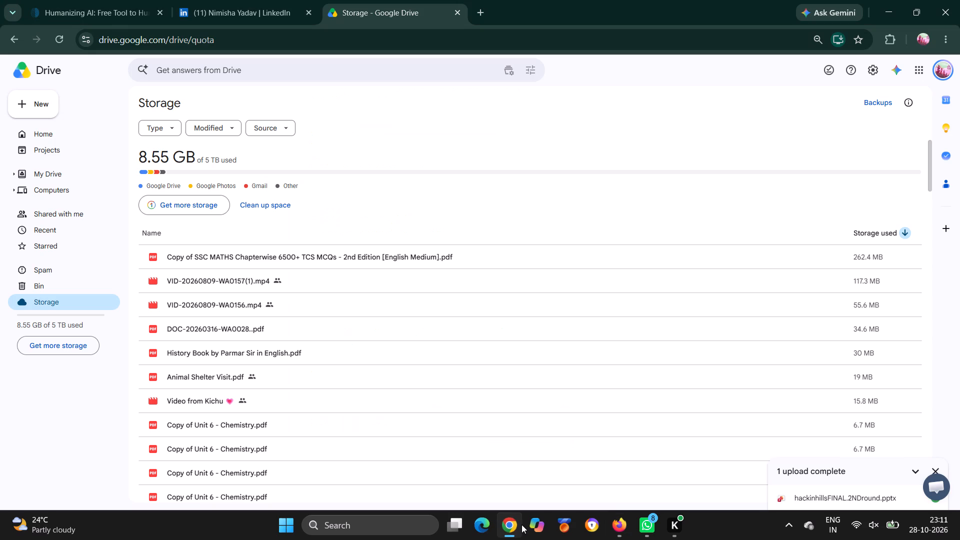
pyautogui.click(822, 493)
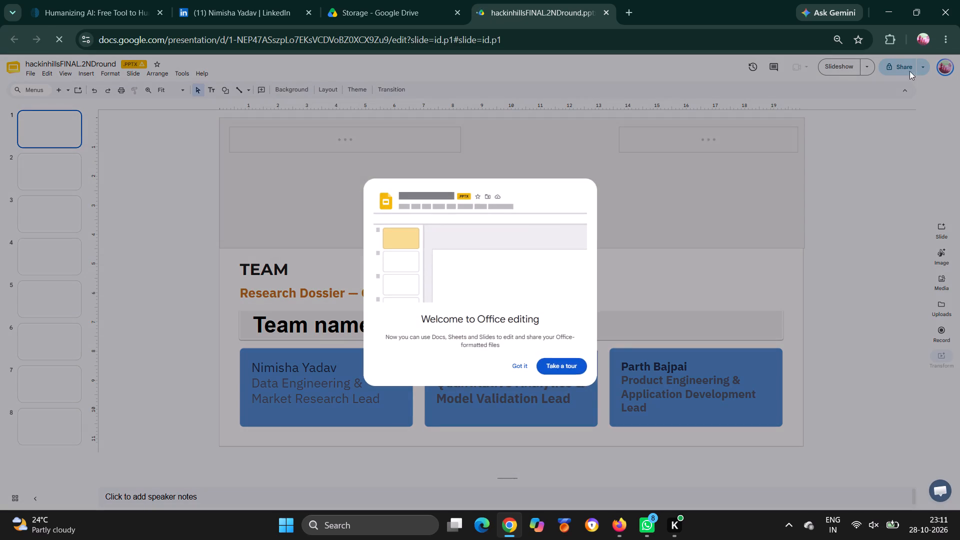
pyautogui.click(519, 366)
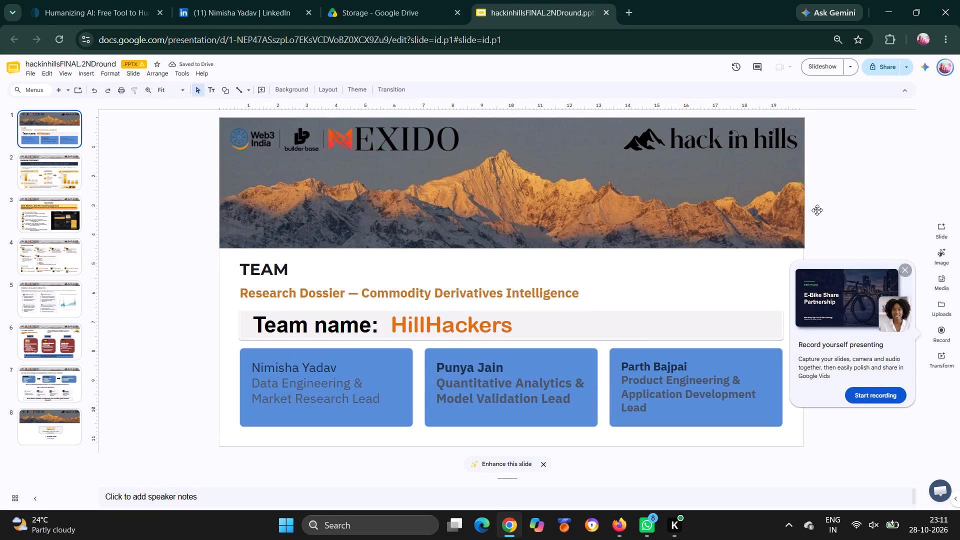
# Look through the presentation's quick sharing options for a way to change its private access.
pyautogui.click(909, 70)
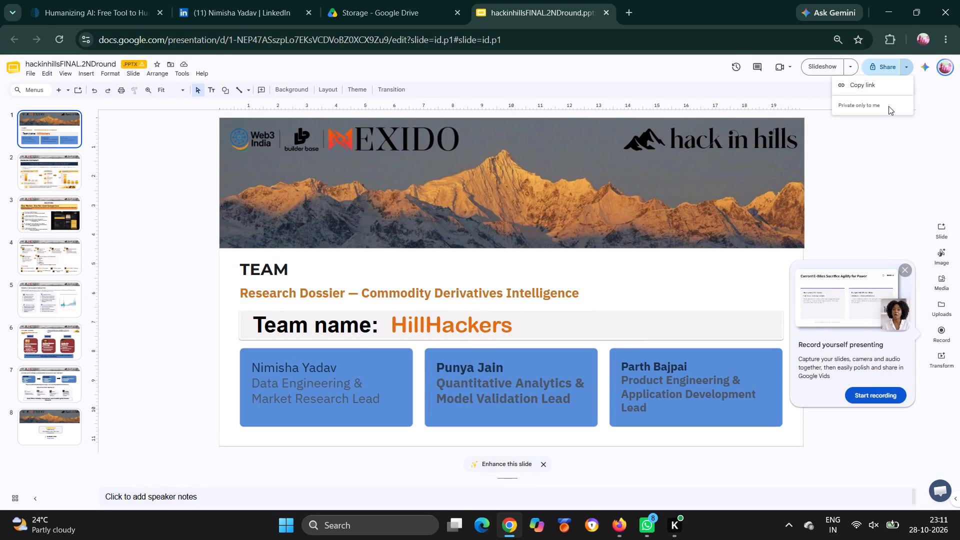
pyautogui.click(874, 105)
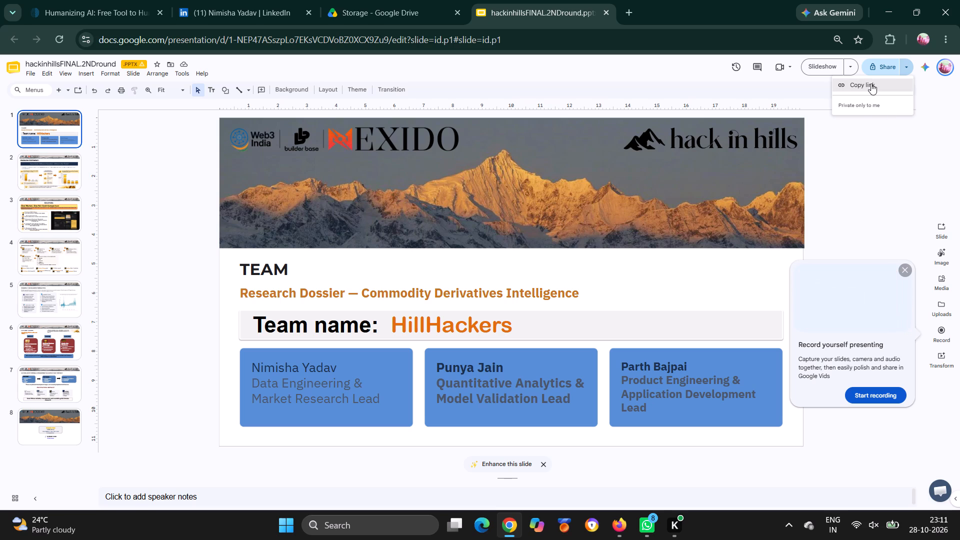
pyautogui.click(852, 68)
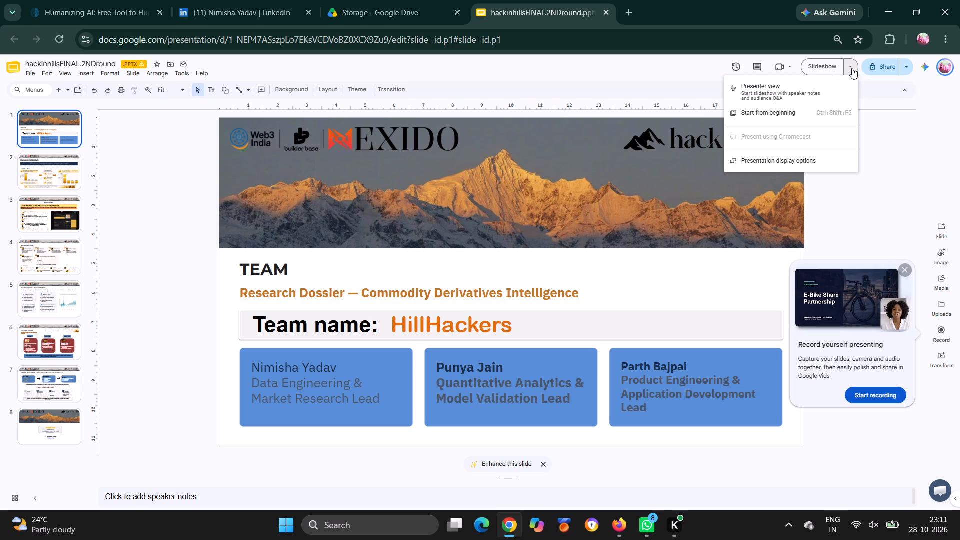
pyautogui.click(901, 184)
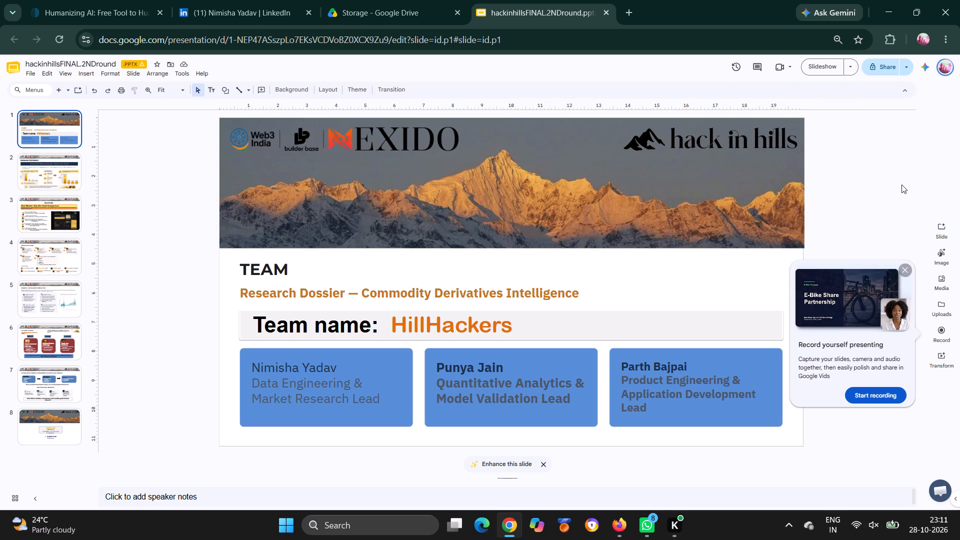
pyautogui.click(906, 72)
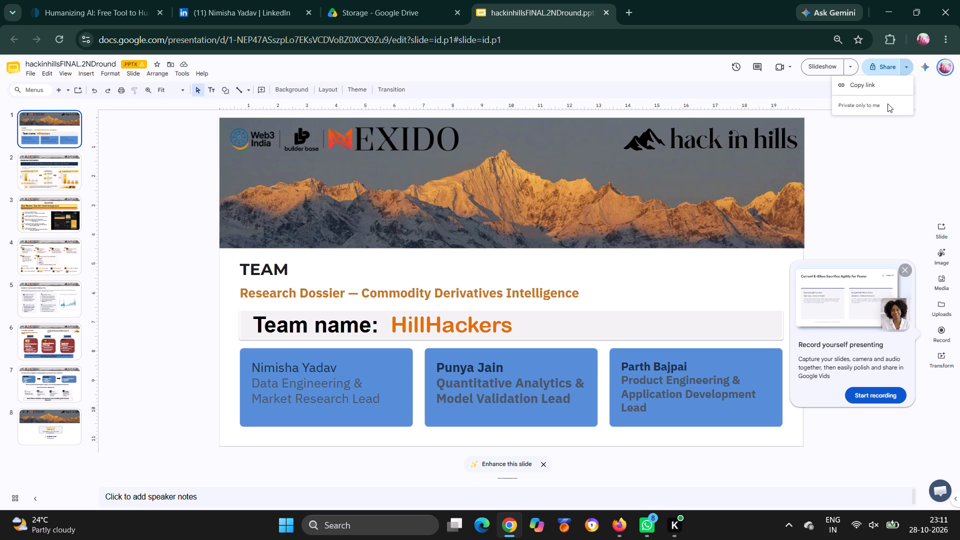
pyautogui.click(887, 168)
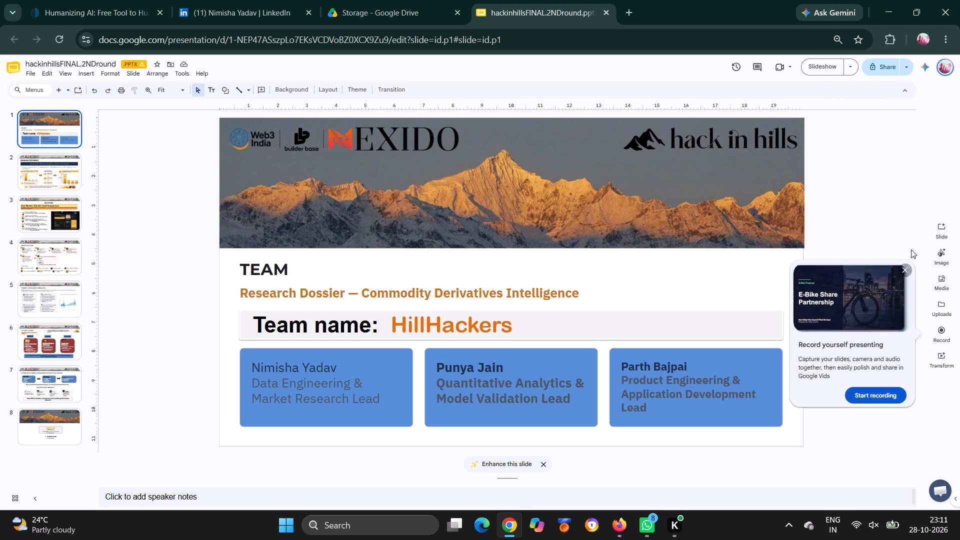
# Dismiss the Record yourself presenting suggestion and skim the uploaded slides.
pyautogui.click(902, 268)
pyautogui.scroll(-1, 602, 300)
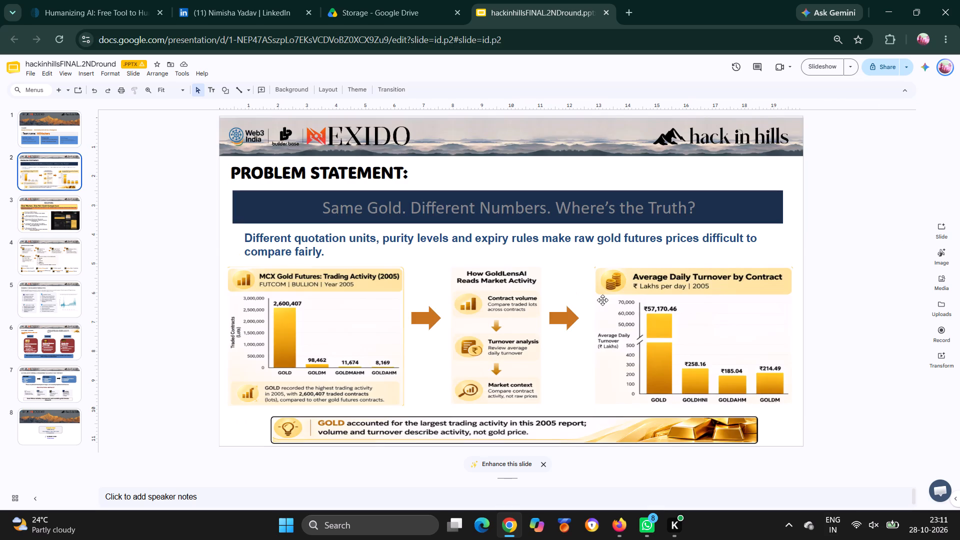
pyautogui.scroll(-2, 602, 300)
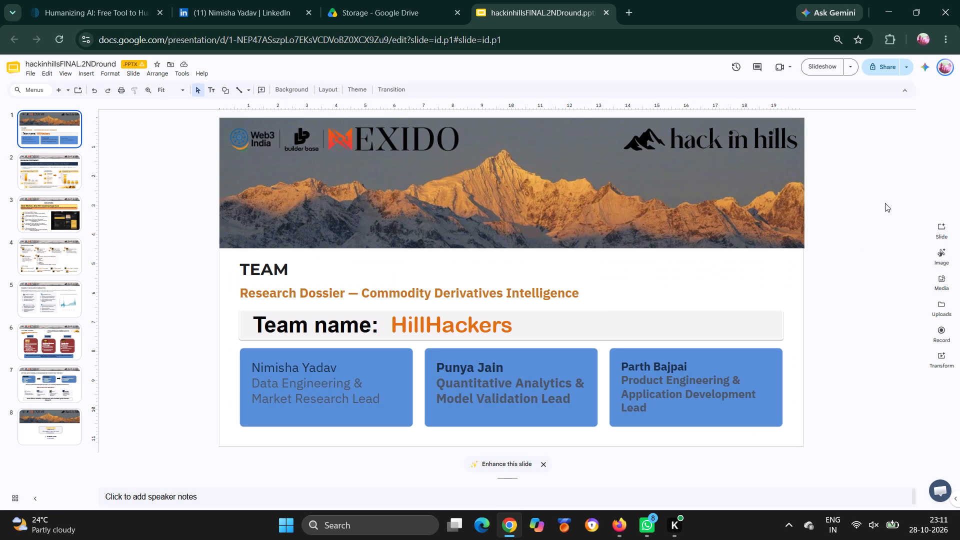
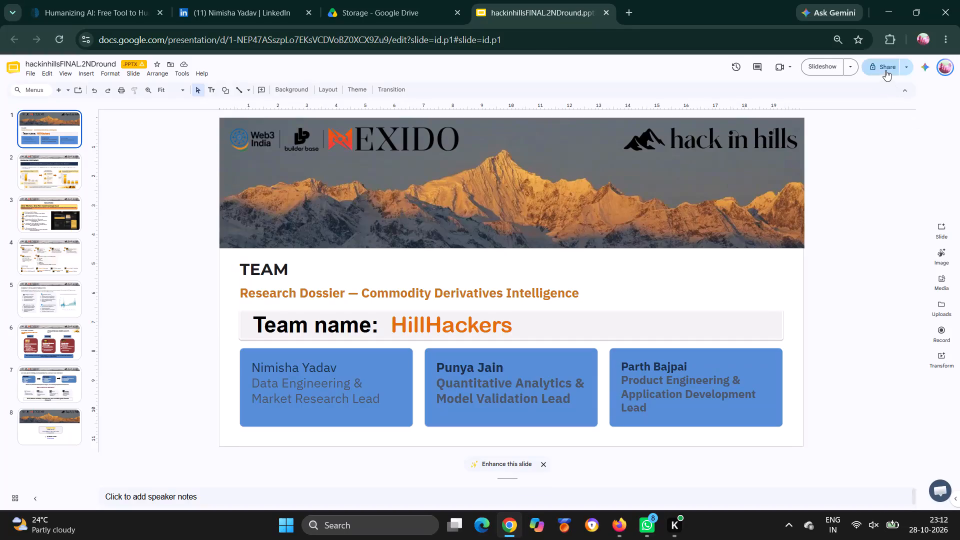
# Set the presentation's general access to Anyone with the link as Viewer and copy its share link.
pyautogui.click(885, 68)
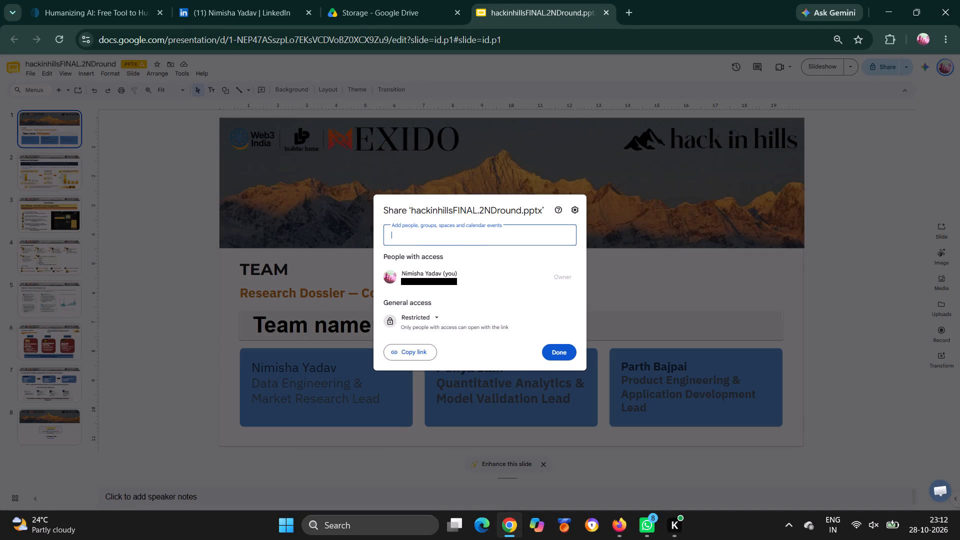
pyautogui.click(436, 319)
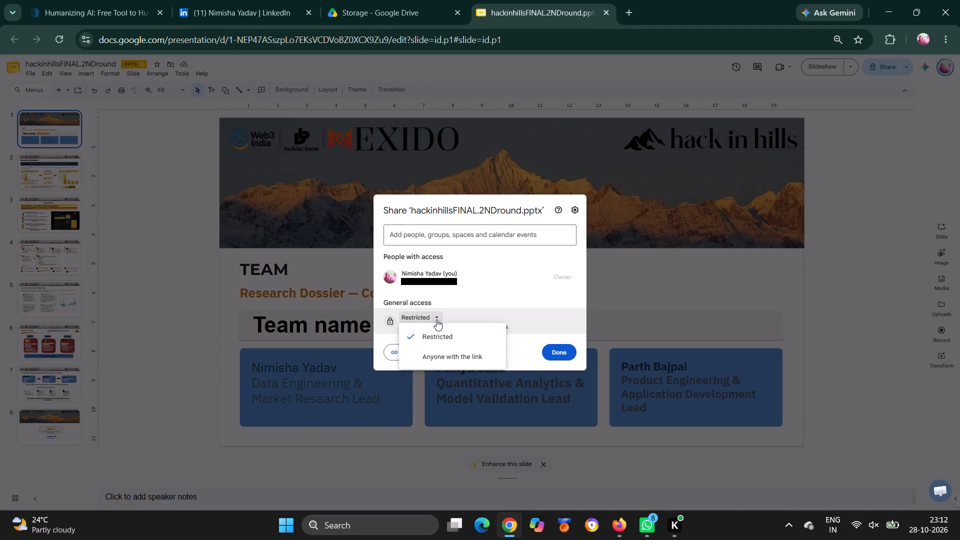
pyautogui.click(443, 355)
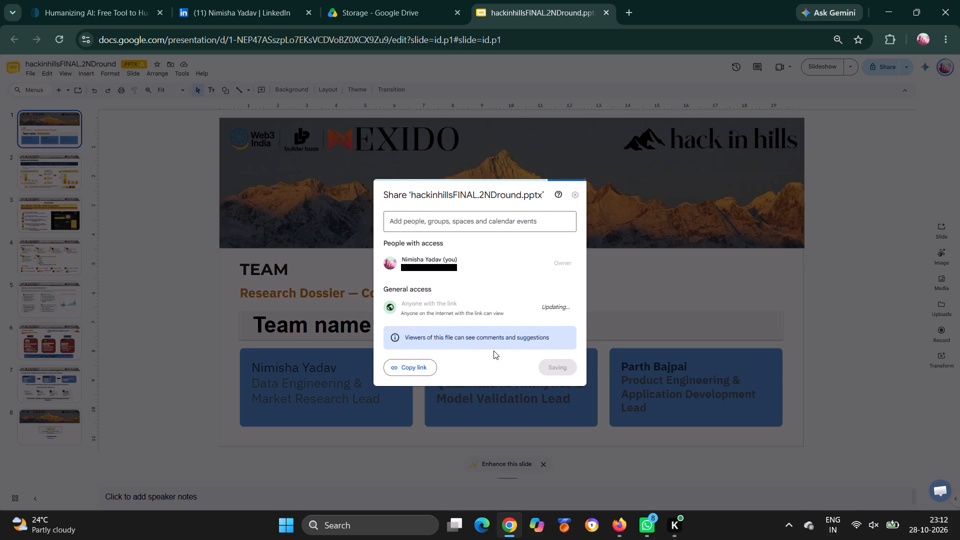
pyautogui.click(629, 514)
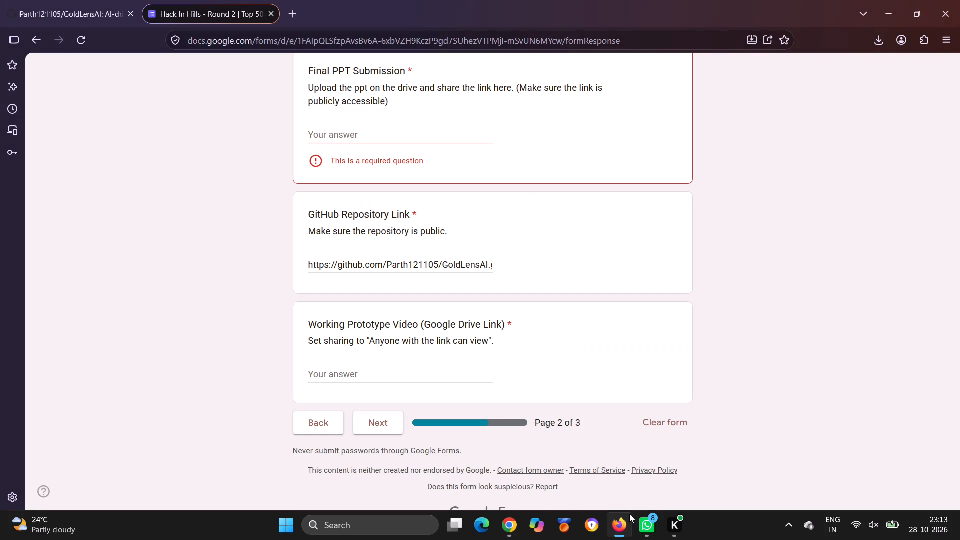
pyautogui.click(519, 527)
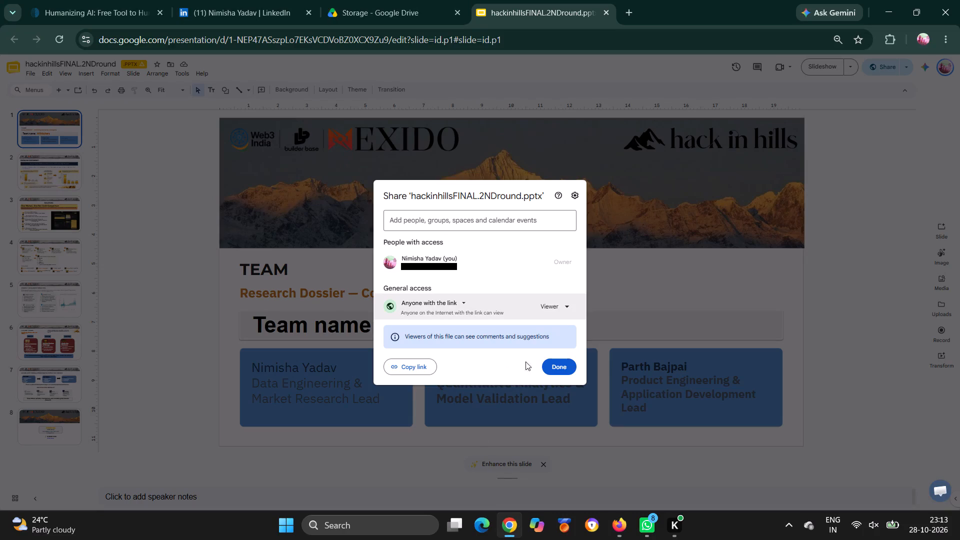
pyautogui.click(419, 371)
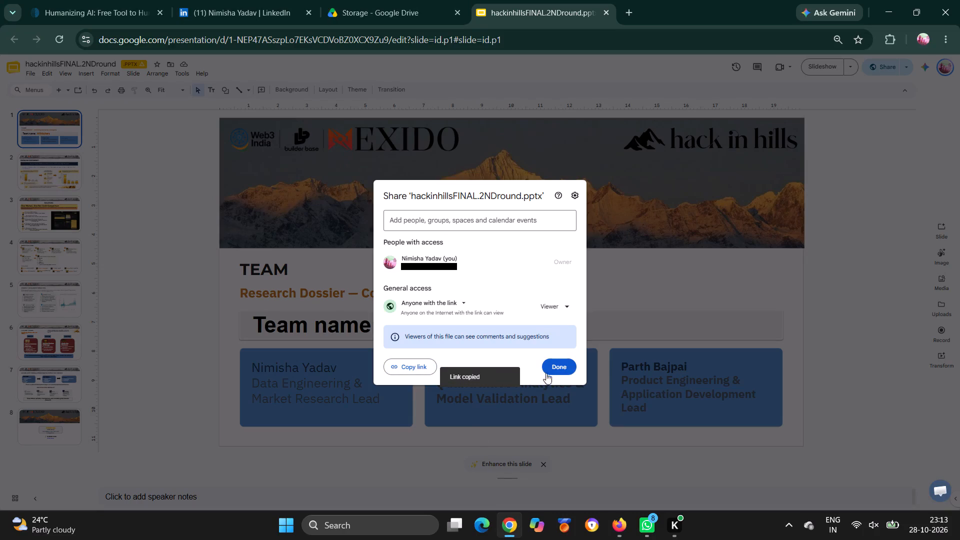
pyautogui.click(556, 364)
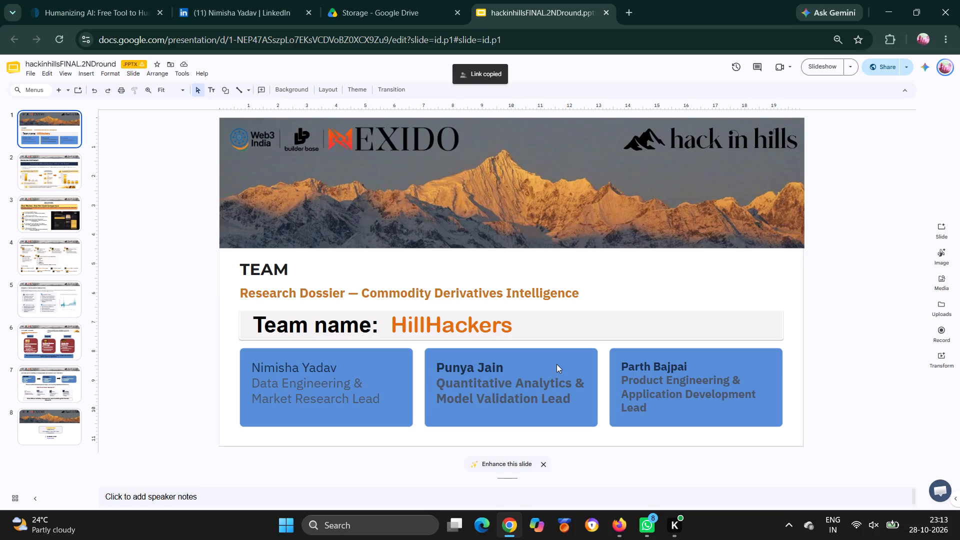
# Review the role options available to anyone with the link in the presentation's sharing settings.
pyautogui.click(883, 66)
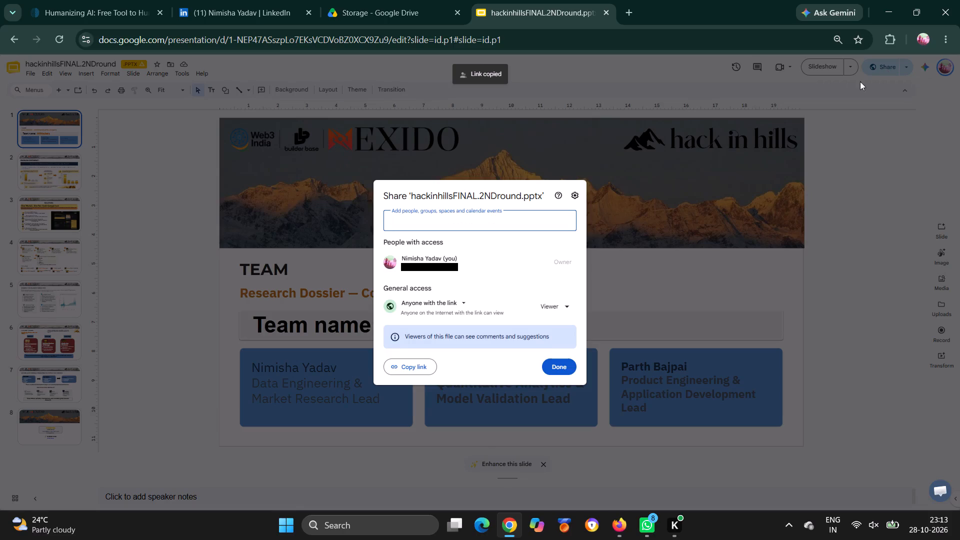
pyautogui.click(575, 301)
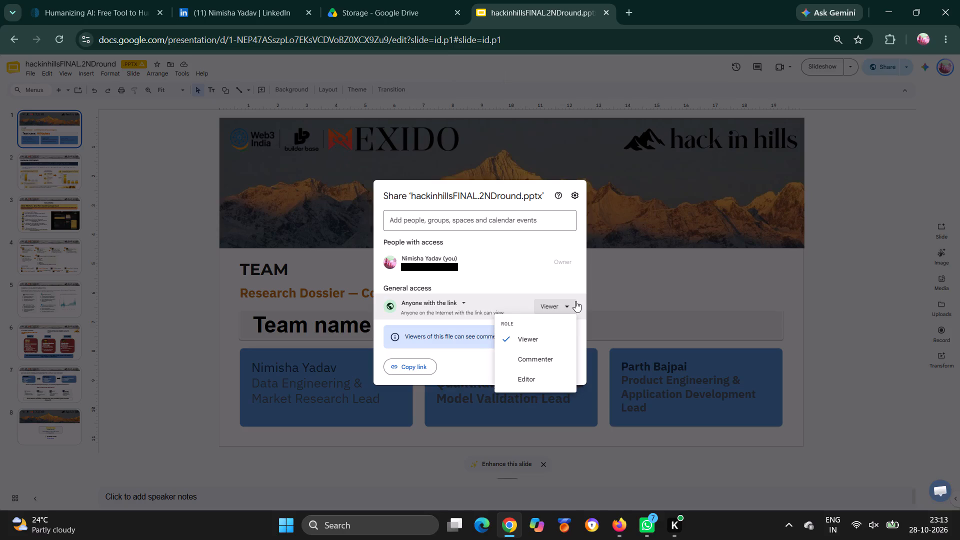
pyautogui.click(629, 301)
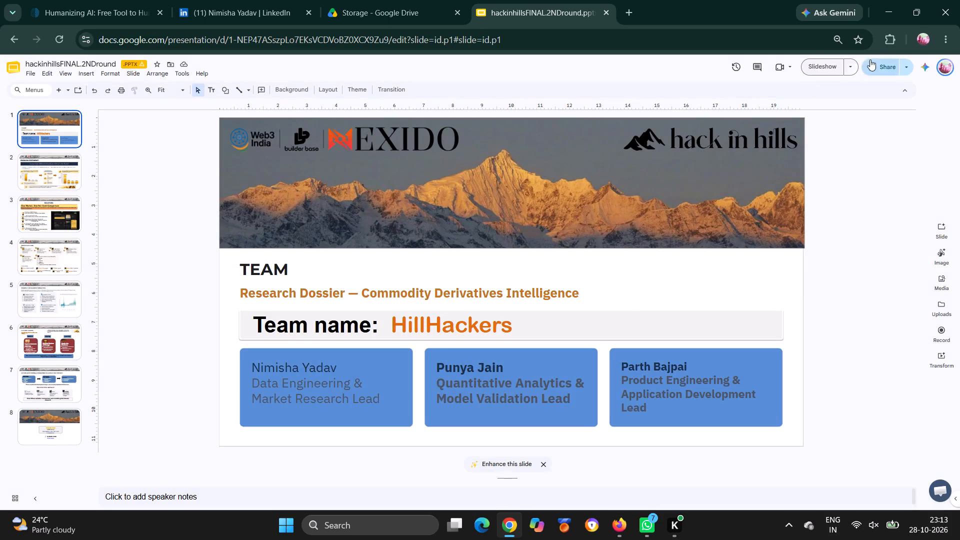
# Recheck who has access and the general access level in the presentation's sharing settings, leaving them as they are.
pyautogui.click(879, 60)
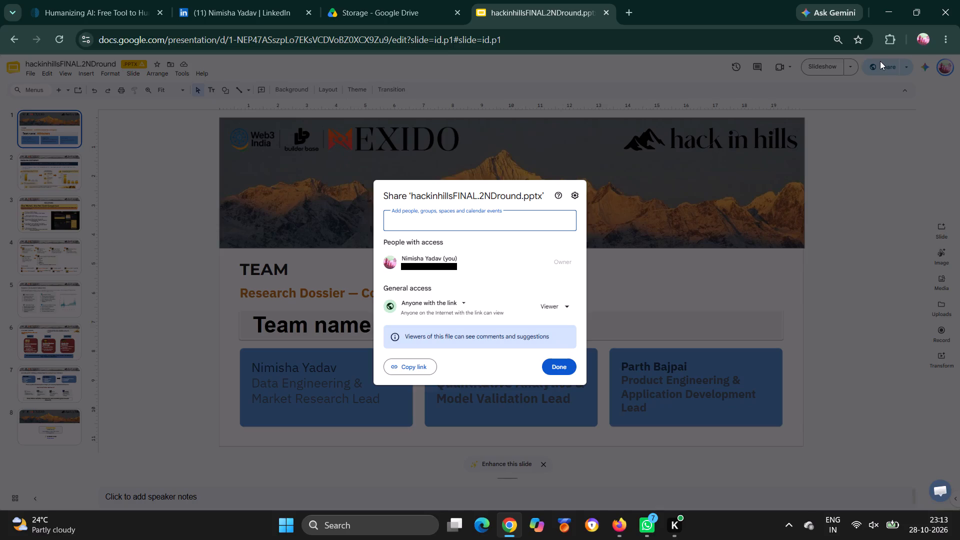
pyautogui.click(880, 61)
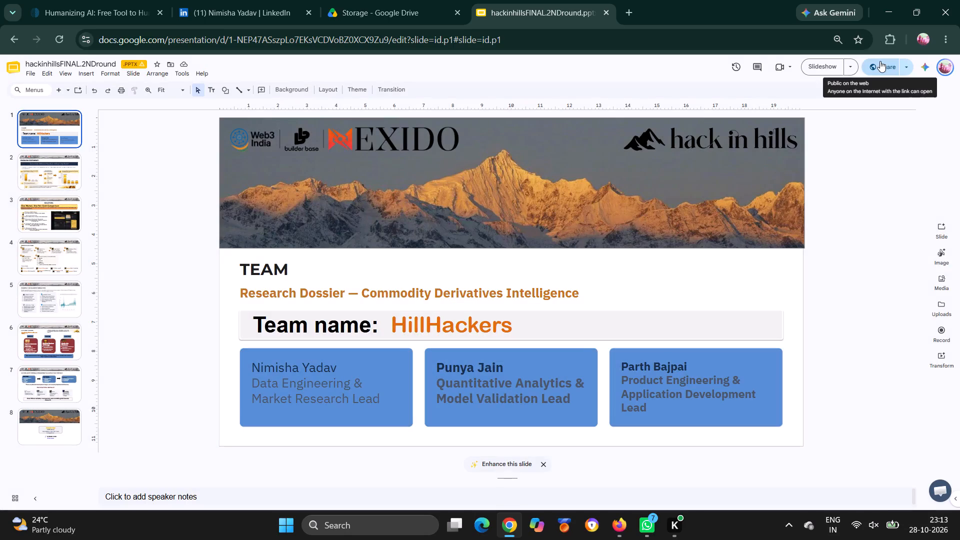
pyautogui.click(880, 61)
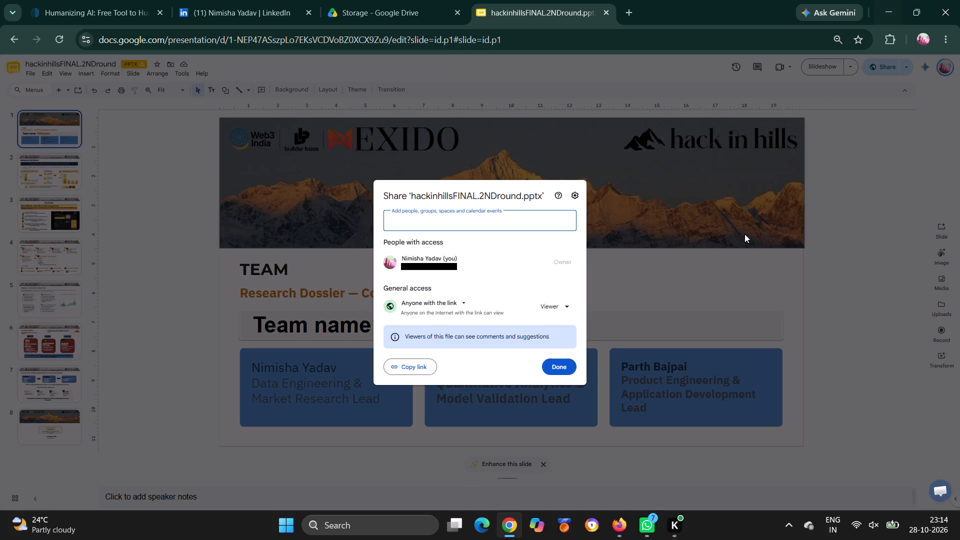
pyautogui.click(667, 285)
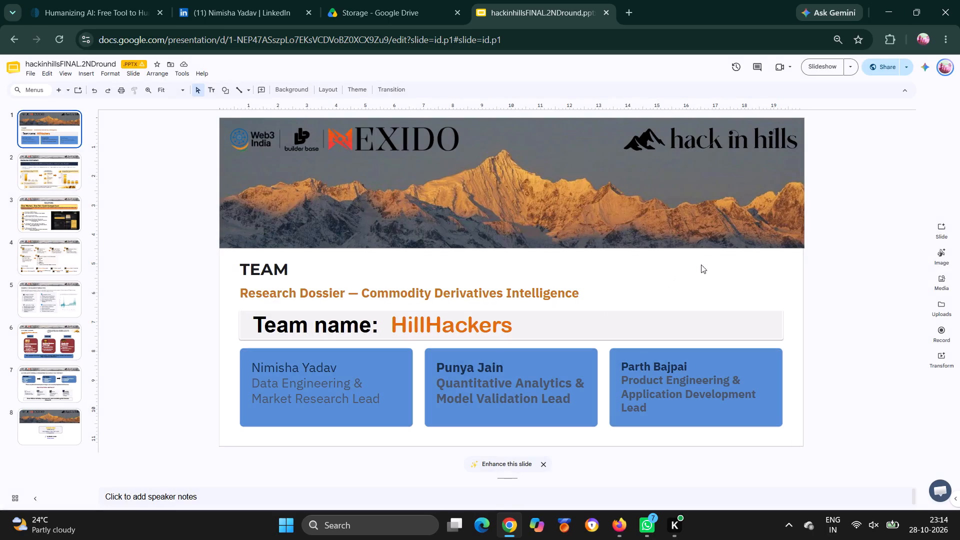
pyautogui.click(868, 65)
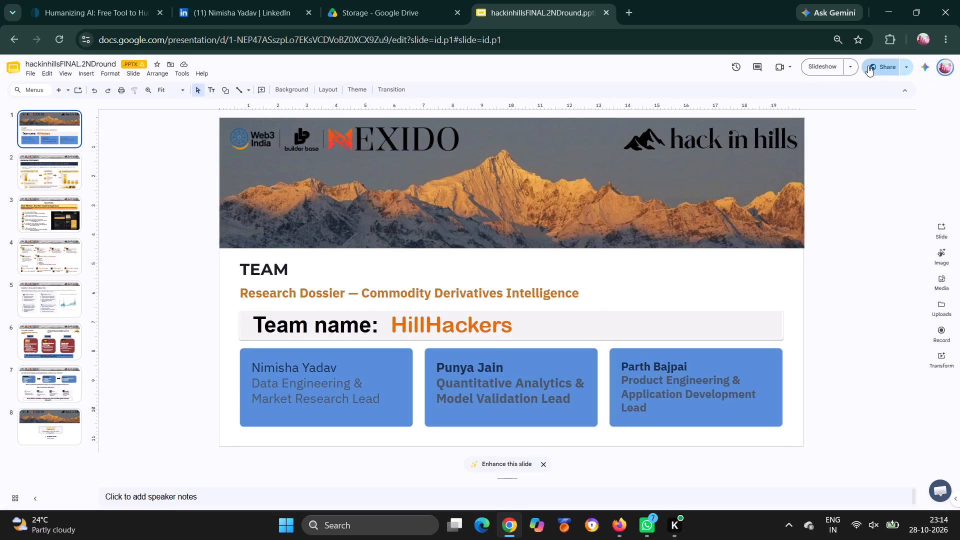
pyautogui.click(879, 66)
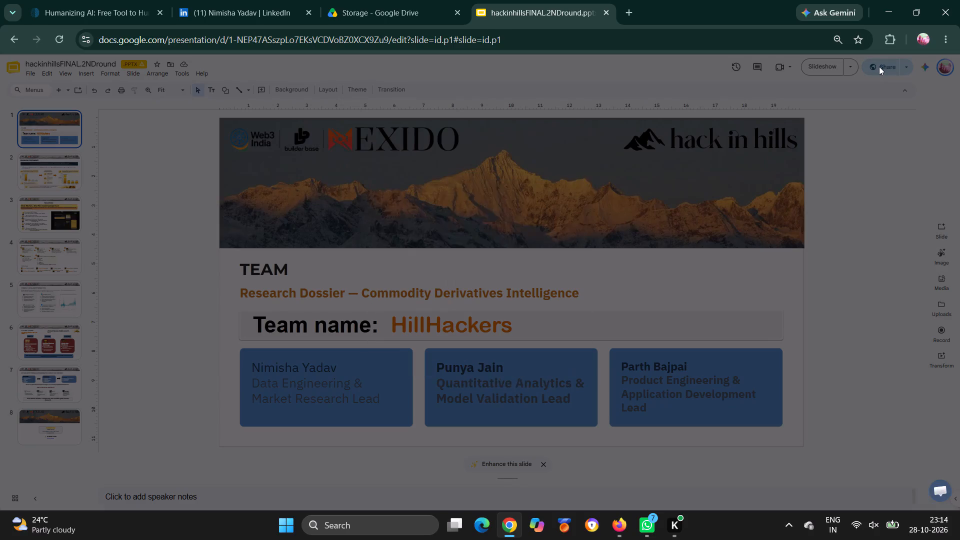
pyautogui.click(879, 66)
pyautogui.click(825, 305)
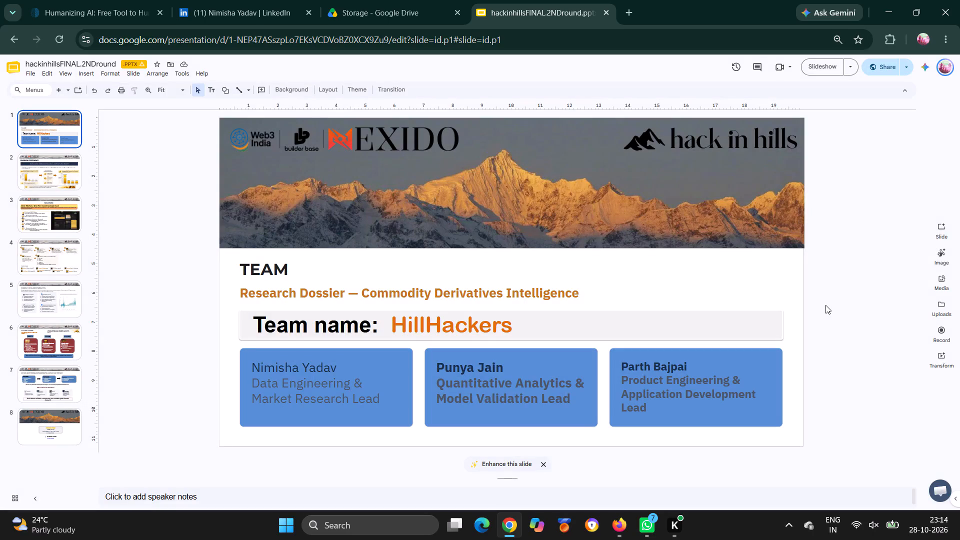
# Skim the slides through to the closing THANK YOU slide.
pyautogui.moveTo(825, 305); pyautogui.dragTo(759, 539)
pyautogui.moveTo(759, 539); pyautogui.dragTo(754, 539)
pyautogui.scroll(-11, 640, 366)
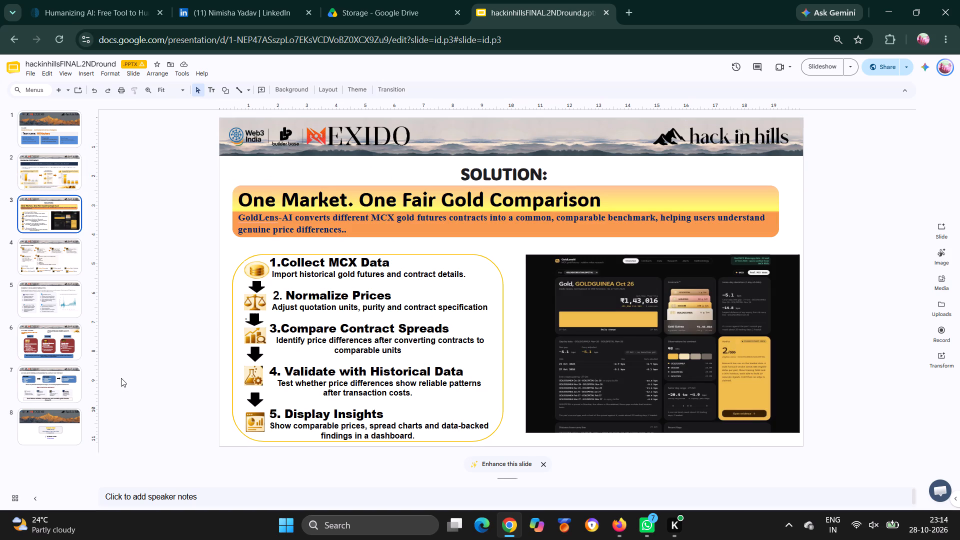
pyautogui.scroll(-2, 27, 356)
pyautogui.click(48, 431)
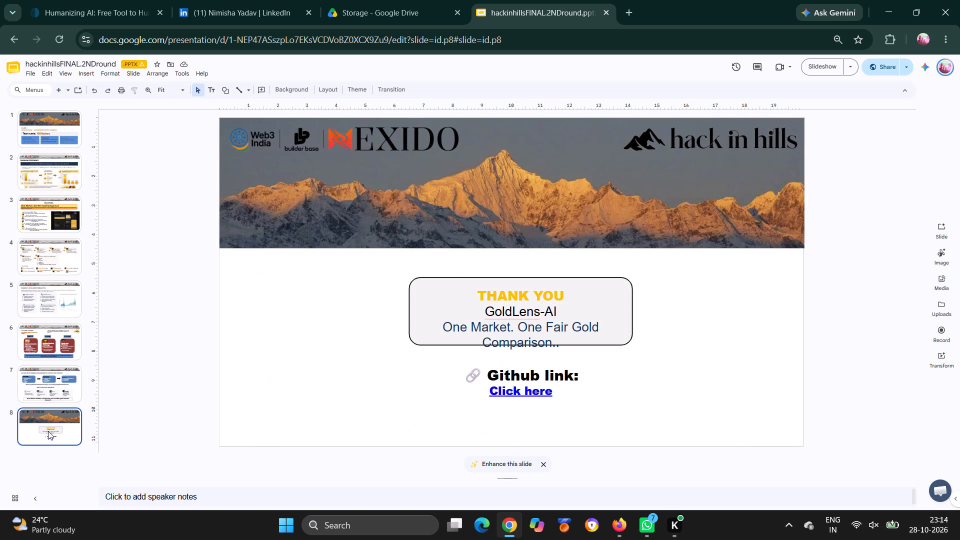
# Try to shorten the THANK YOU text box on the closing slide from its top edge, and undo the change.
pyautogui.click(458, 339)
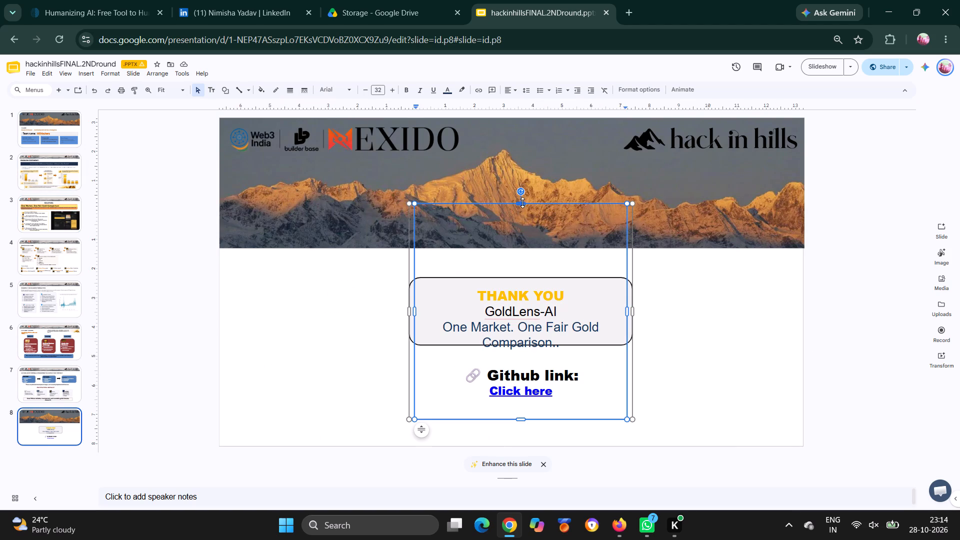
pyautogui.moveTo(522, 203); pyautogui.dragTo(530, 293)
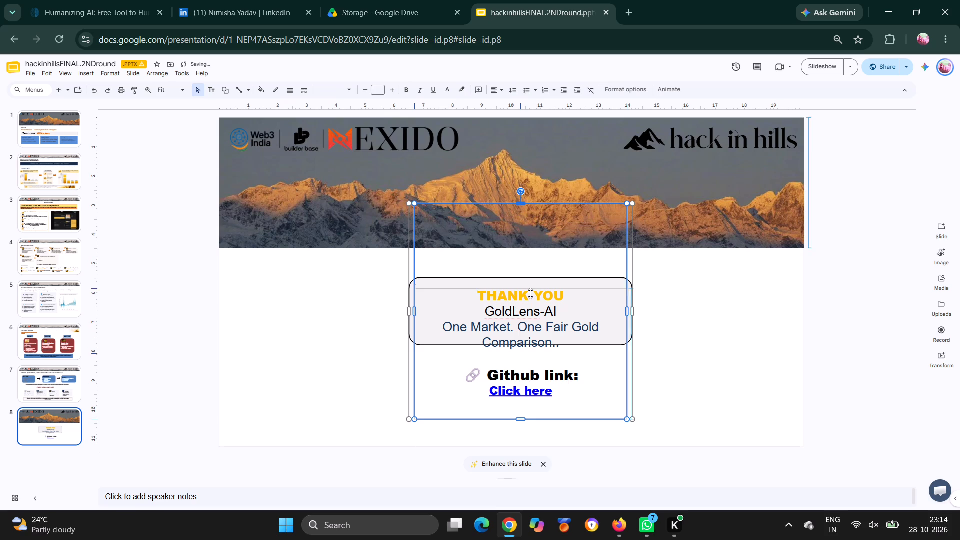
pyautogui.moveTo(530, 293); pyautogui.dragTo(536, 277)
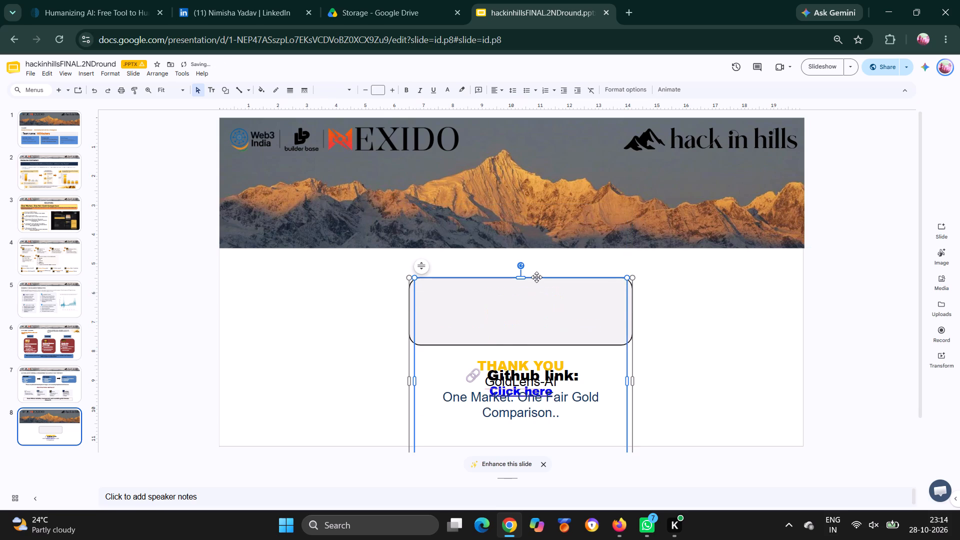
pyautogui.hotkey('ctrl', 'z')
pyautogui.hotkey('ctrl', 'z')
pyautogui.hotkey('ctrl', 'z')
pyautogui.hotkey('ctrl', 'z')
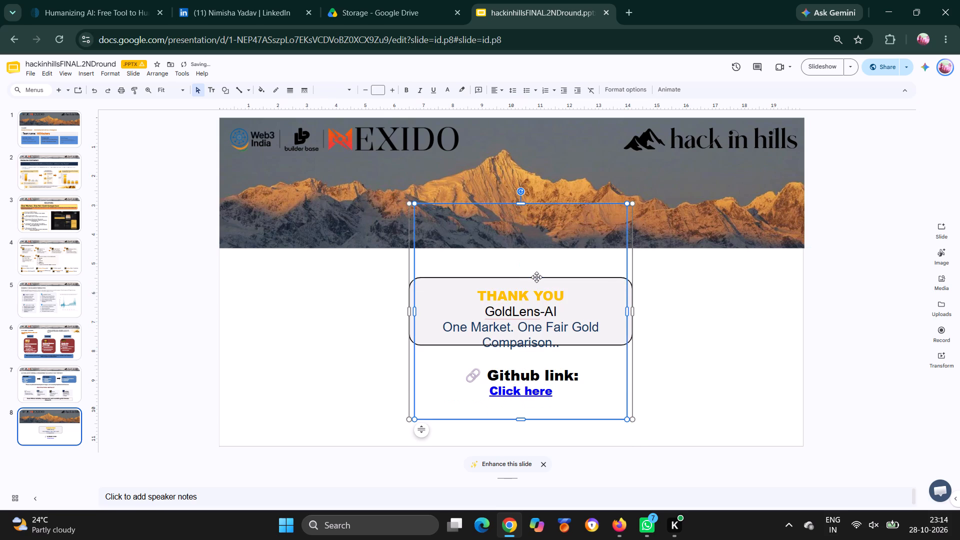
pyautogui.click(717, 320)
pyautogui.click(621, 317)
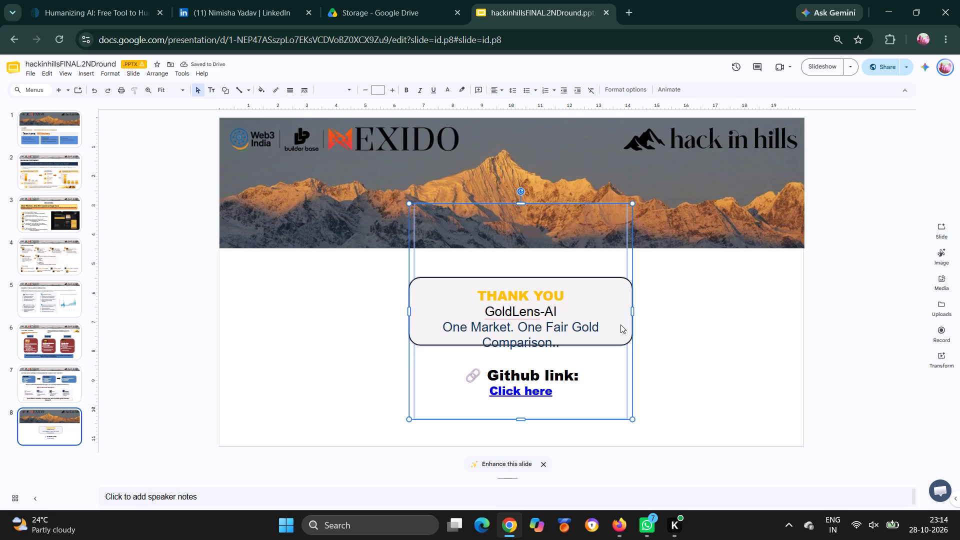
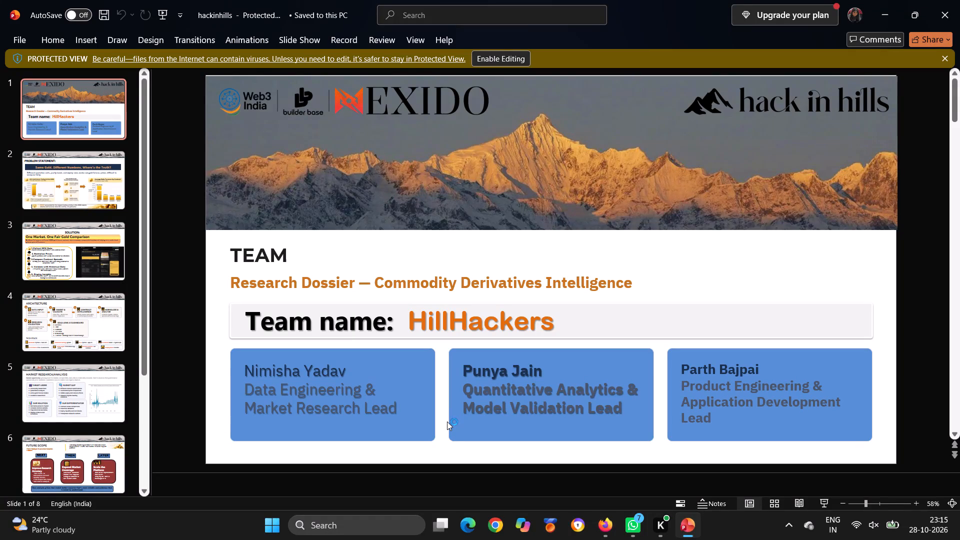
# Go to the closing THANK YOU slide of the hackinhills presentation in PowerPoint and enable editing.
pyautogui.scroll(-8, 447, 421)
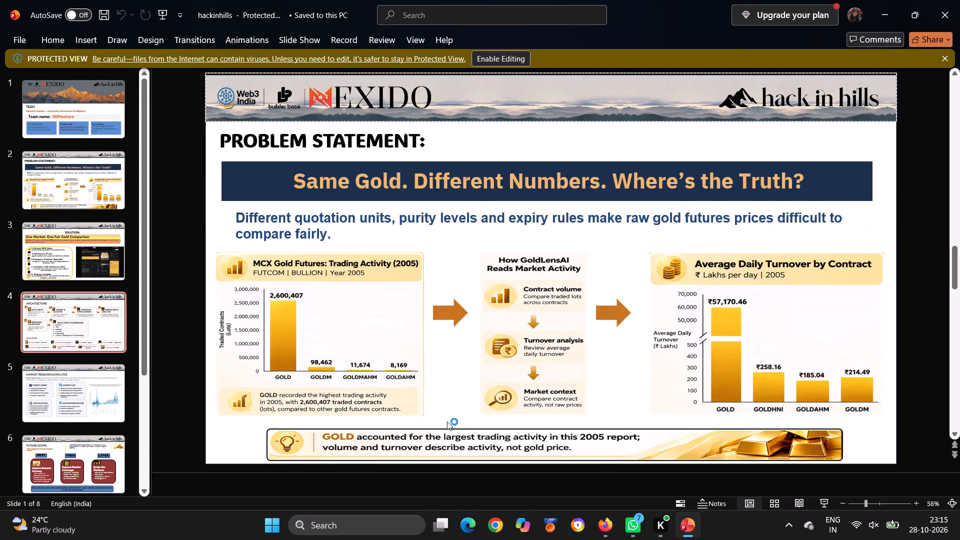
pyautogui.scroll(-14, 447, 421)
pyautogui.click(520, 327)
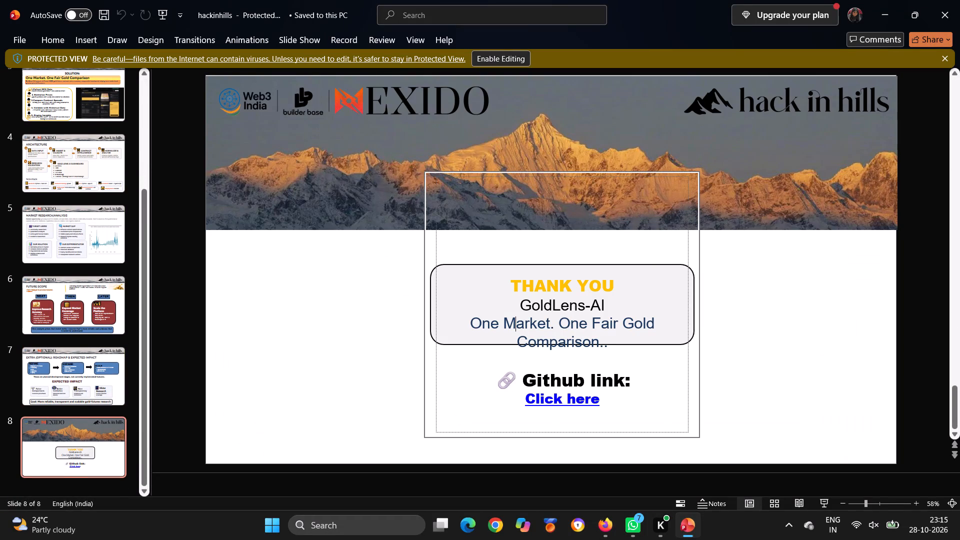
pyautogui.click(506, 342)
pyautogui.click(666, 334)
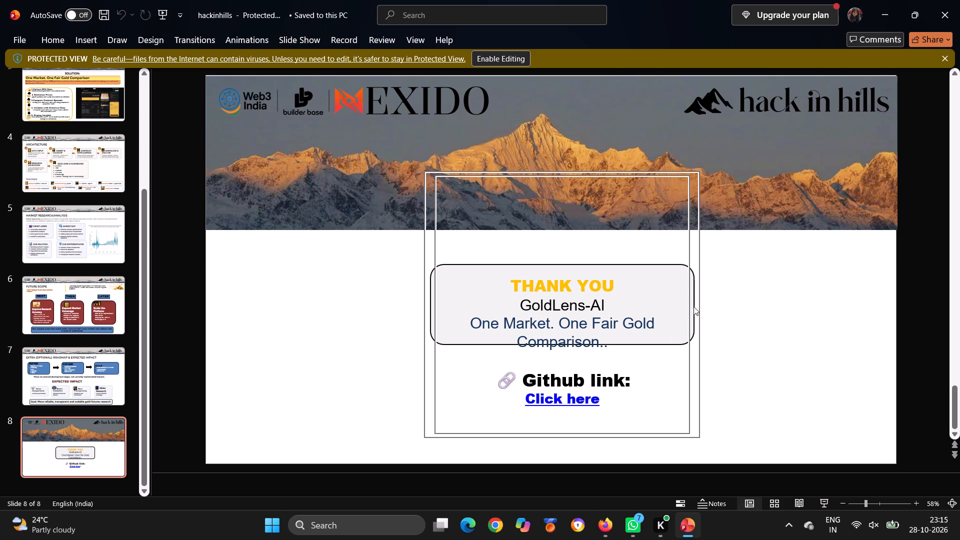
pyautogui.click(498, 60)
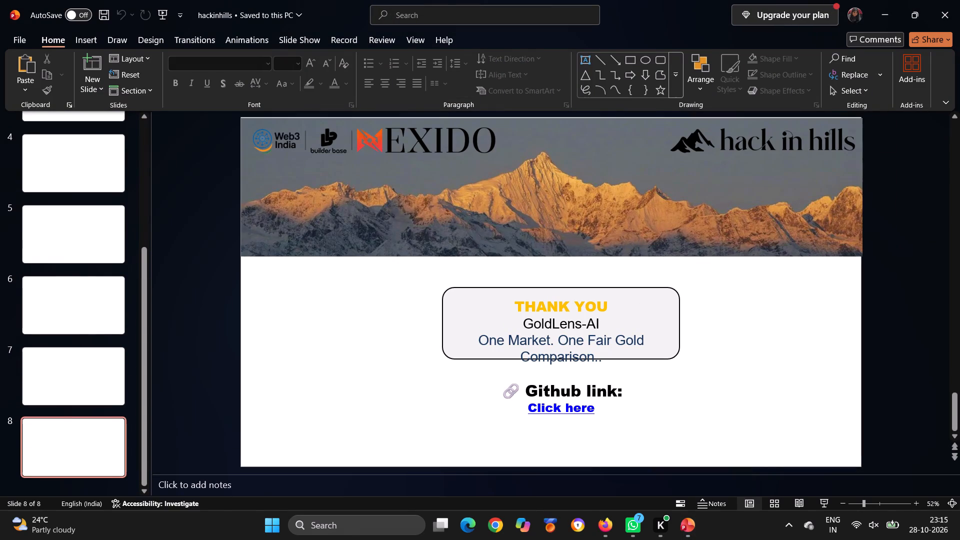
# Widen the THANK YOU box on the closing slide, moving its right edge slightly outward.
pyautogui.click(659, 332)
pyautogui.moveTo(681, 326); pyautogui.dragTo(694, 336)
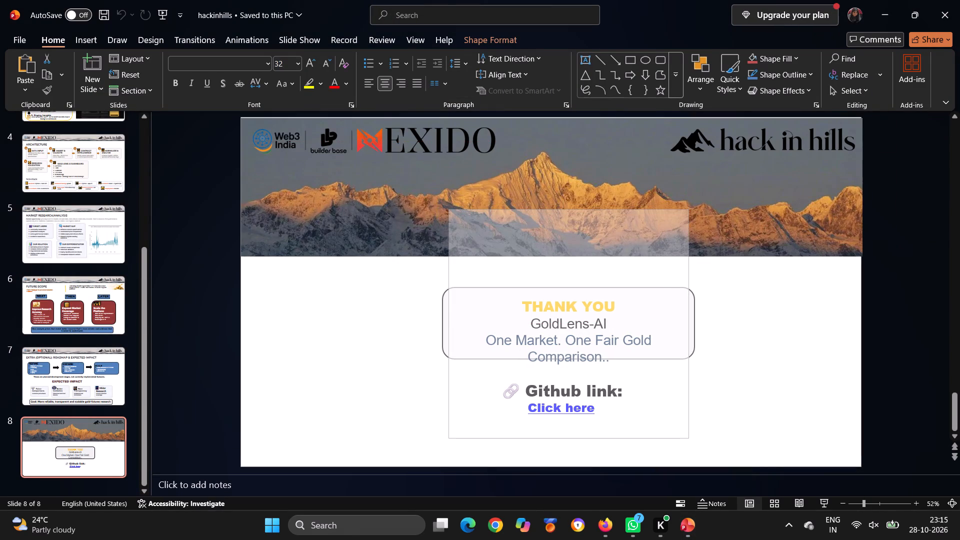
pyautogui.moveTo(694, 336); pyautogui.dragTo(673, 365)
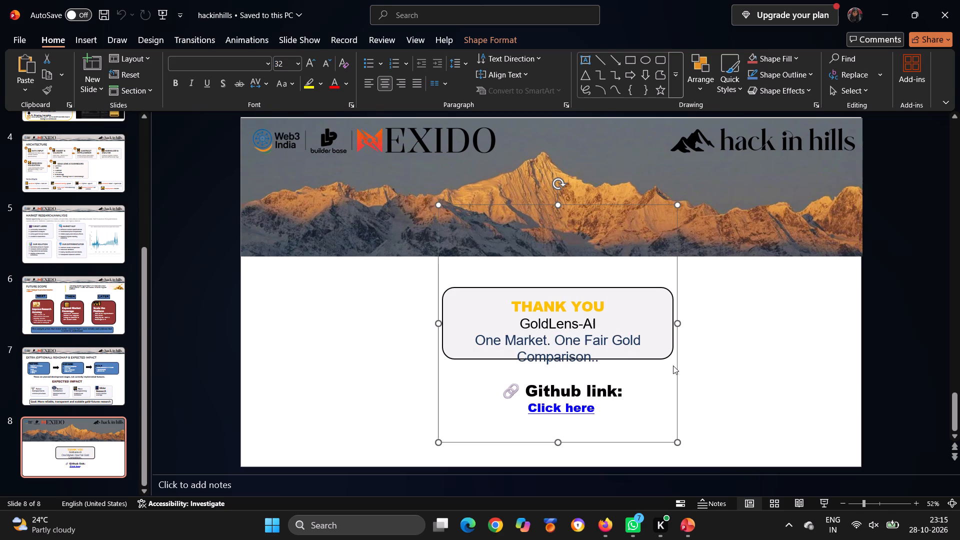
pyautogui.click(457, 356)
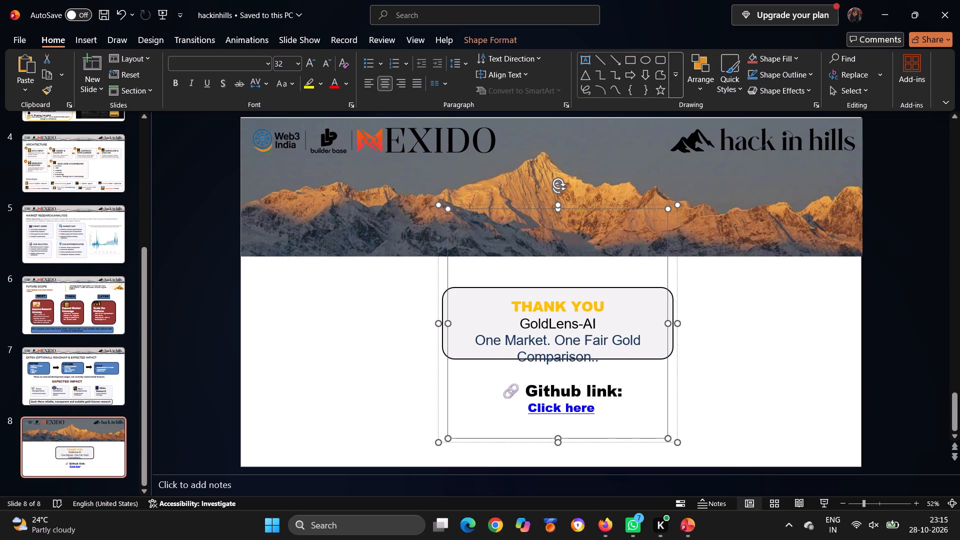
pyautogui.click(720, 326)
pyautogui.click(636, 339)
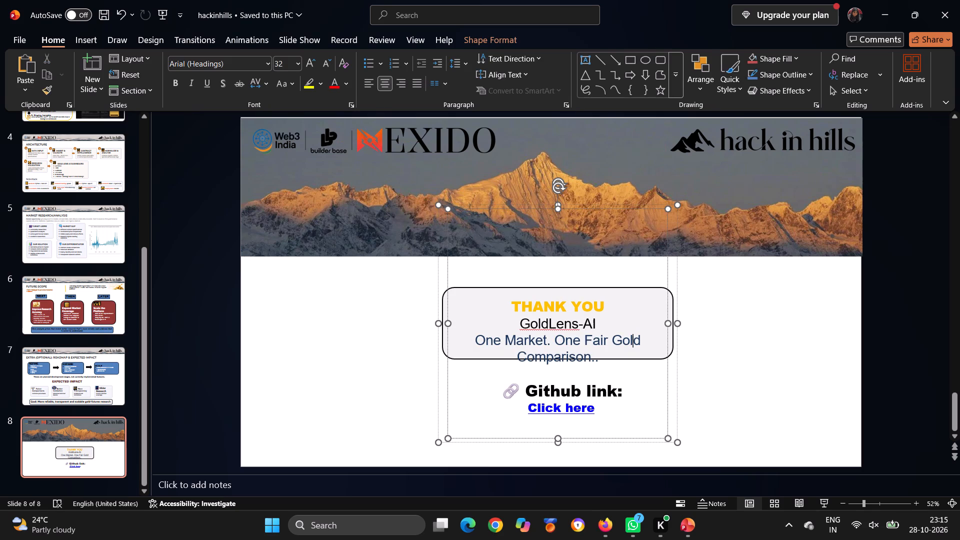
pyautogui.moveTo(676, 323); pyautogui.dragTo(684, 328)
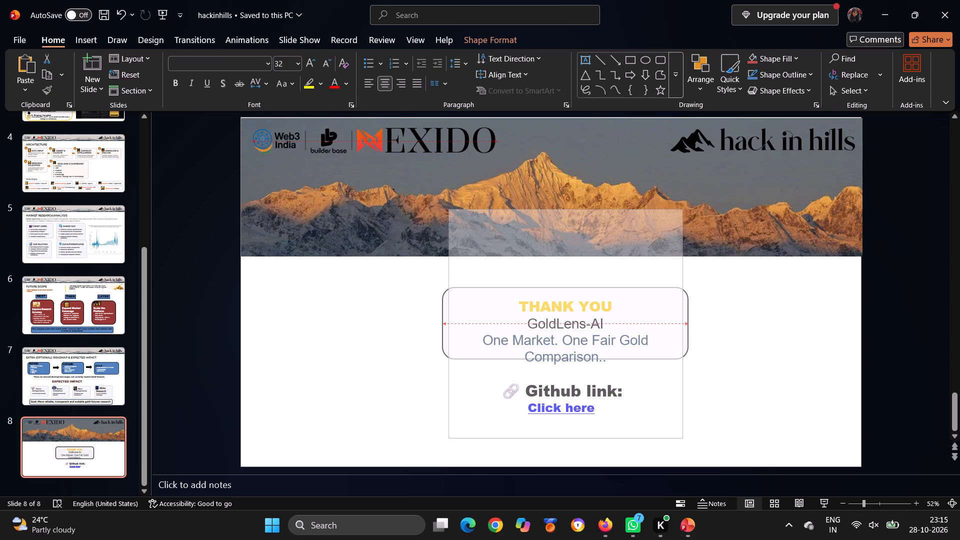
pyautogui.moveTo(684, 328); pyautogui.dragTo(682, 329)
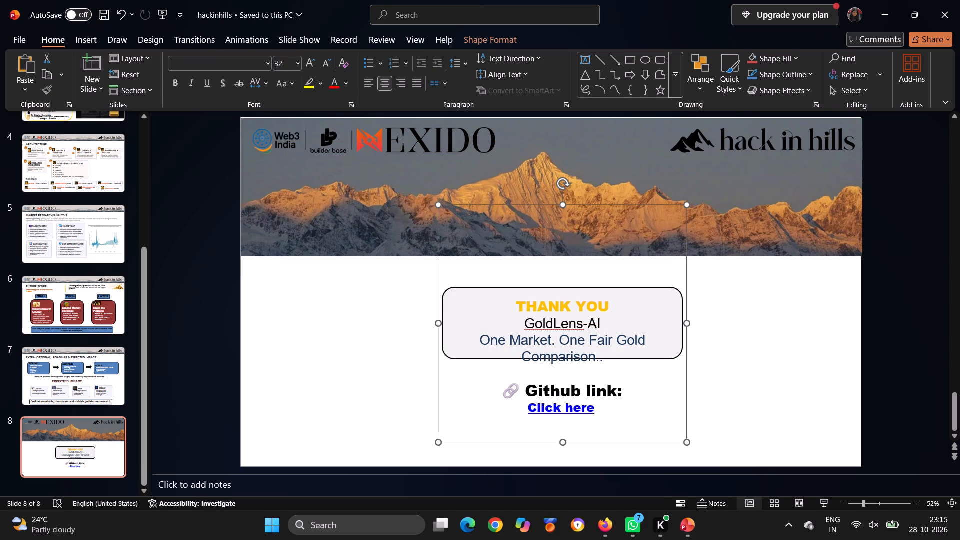
# Narrow the THANK YOU box on the closing slide from its right edge to about 18.2 cm wide.
pyautogui.click(547, 288)
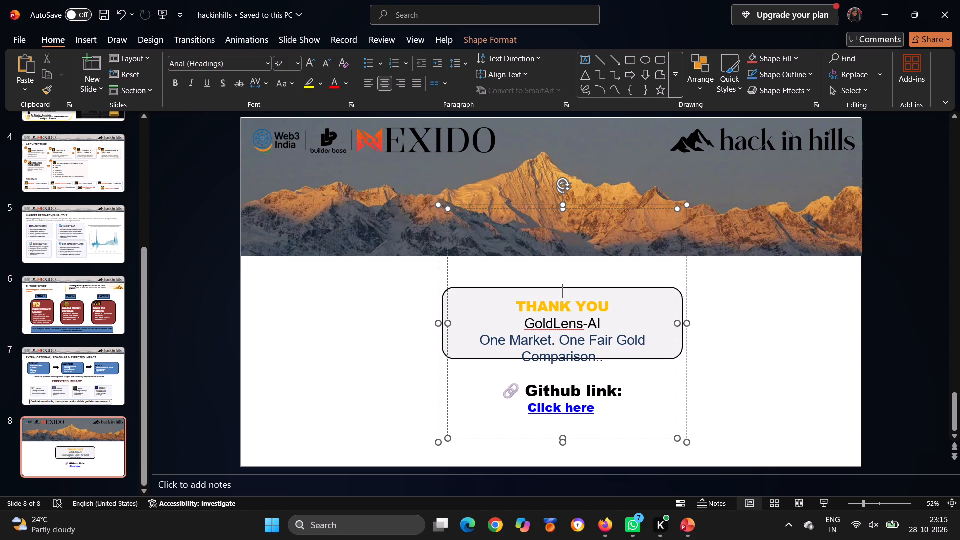
pyautogui.click(518, 305)
pyautogui.click(619, 357)
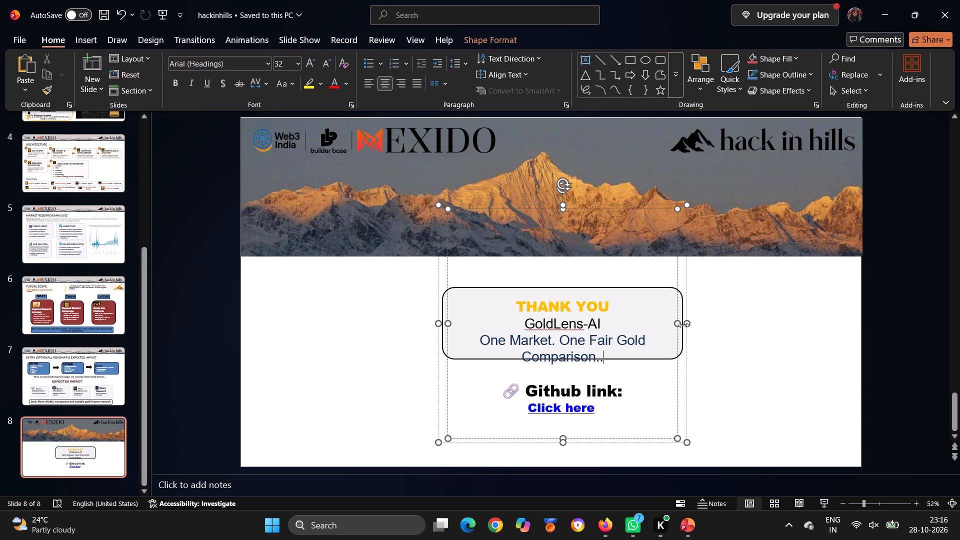
pyautogui.moveTo(684, 321); pyautogui.dragTo(675, 325)
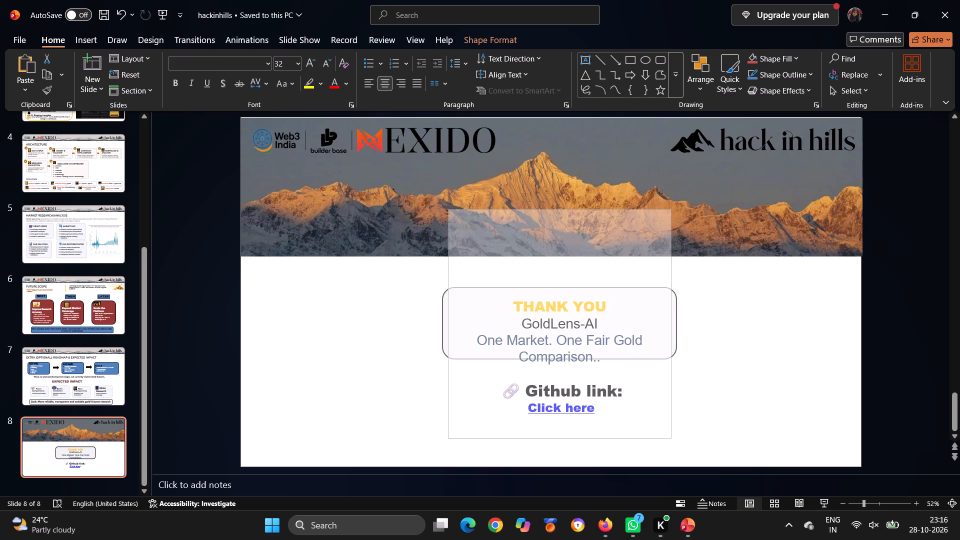
pyautogui.moveTo(675, 325); pyautogui.dragTo(675, 325)
pyautogui.click(649, 347)
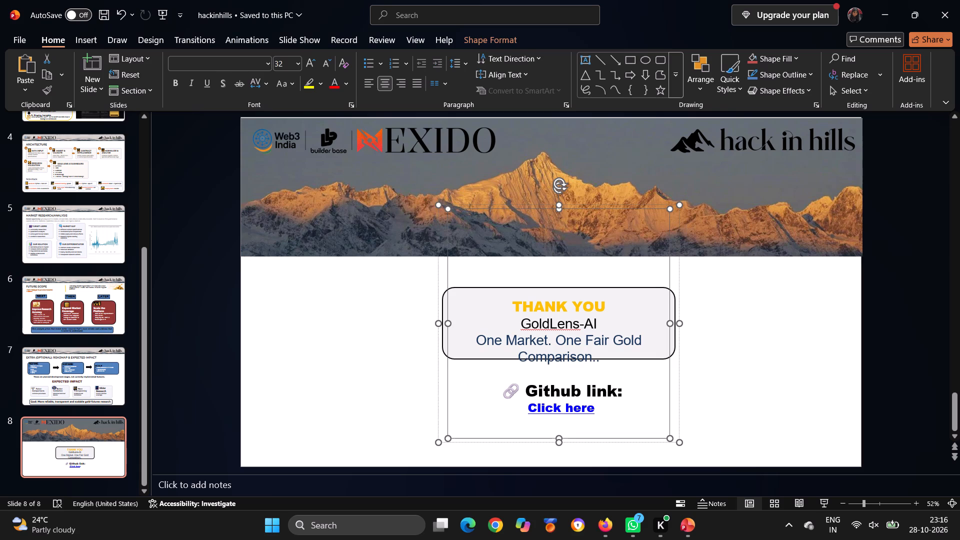
pyautogui.click(736, 373)
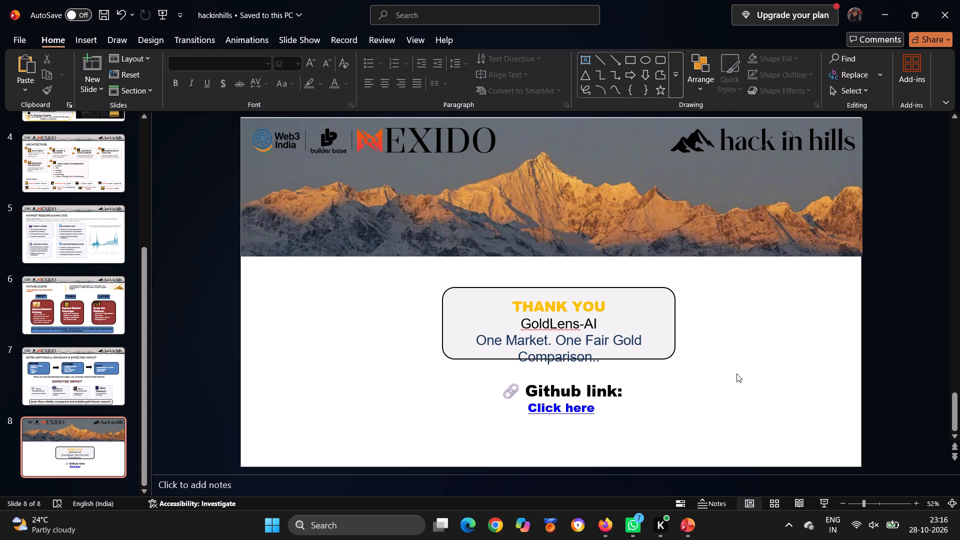
# Delete the empty line above the THANK YOU heading so the text moves up inside the rounded box.
pyautogui.click(617, 332)
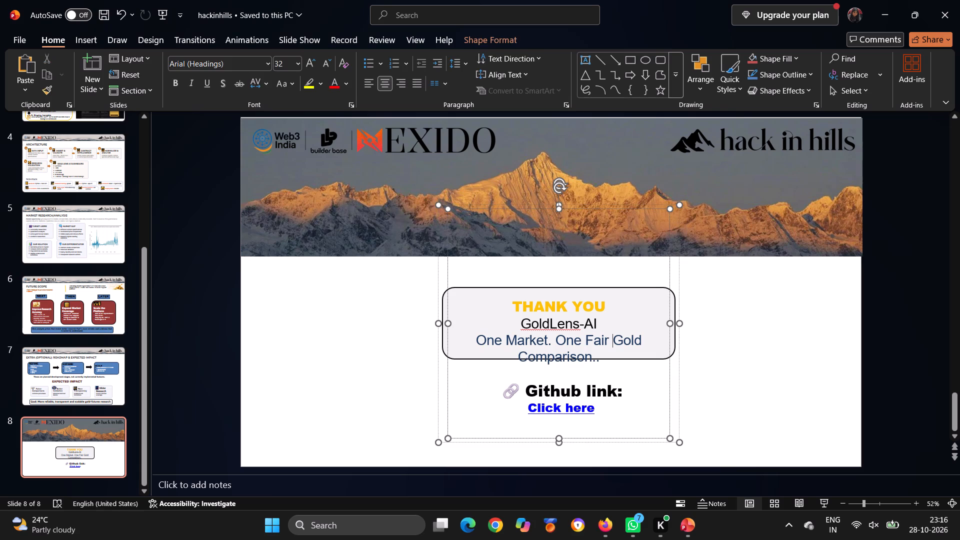
pyautogui.click(483, 298)
pyautogui.press('Delete')
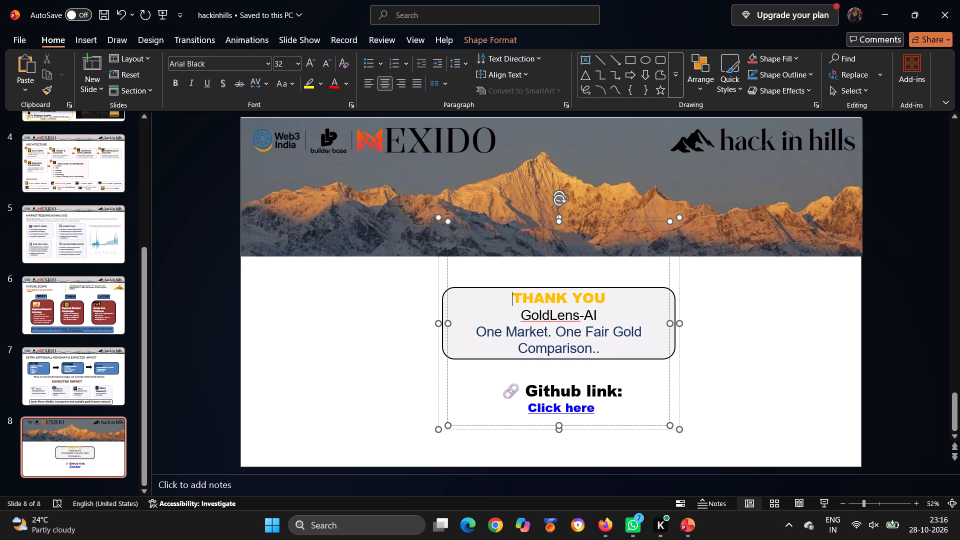
pyautogui.click(766, 421)
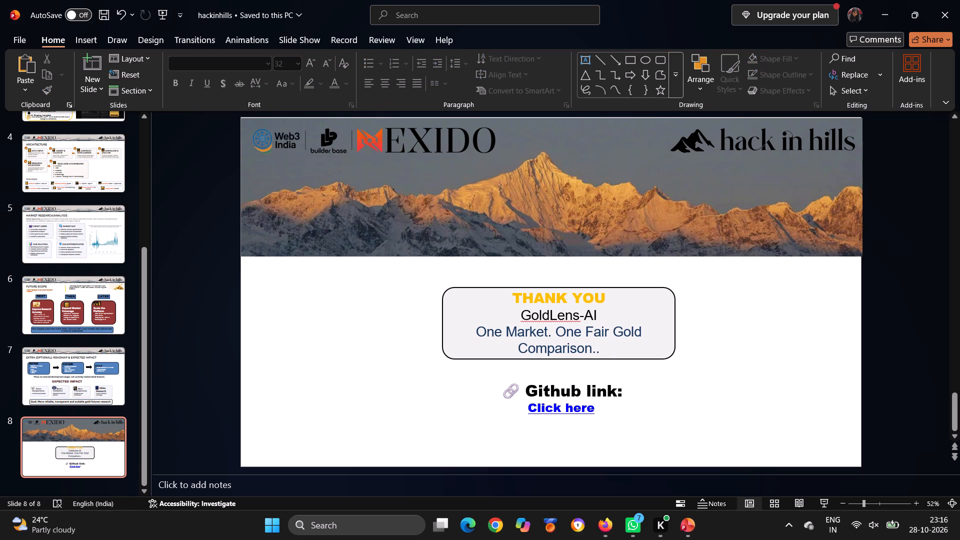
# Try to select the Click here text under Github link on the closing slide.
pyautogui.keyDown('ctrl'); pyautogui.click(580, 408); pyautogui.keyUp('ctrl')
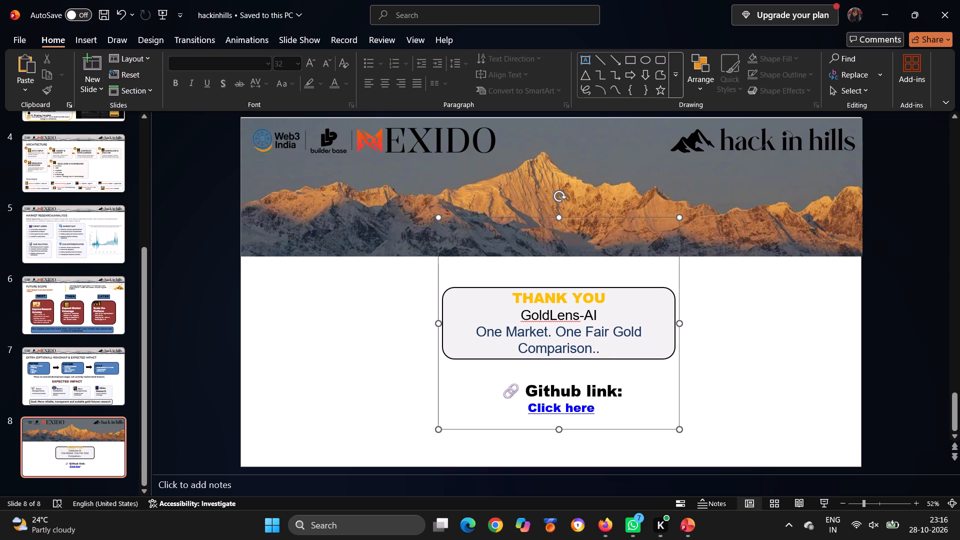
pyautogui.click(725, 407)
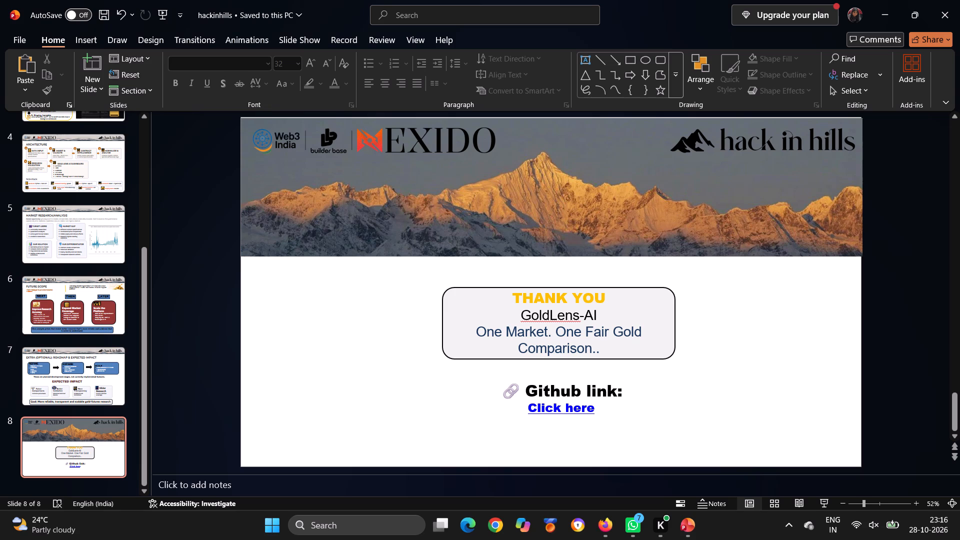
pyautogui.click(560, 412)
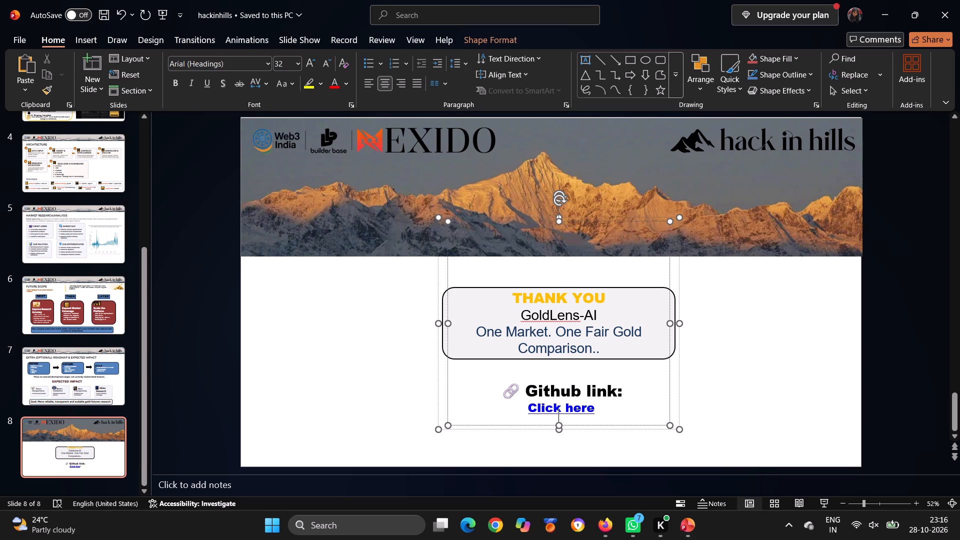
pyautogui.click(791, 359)
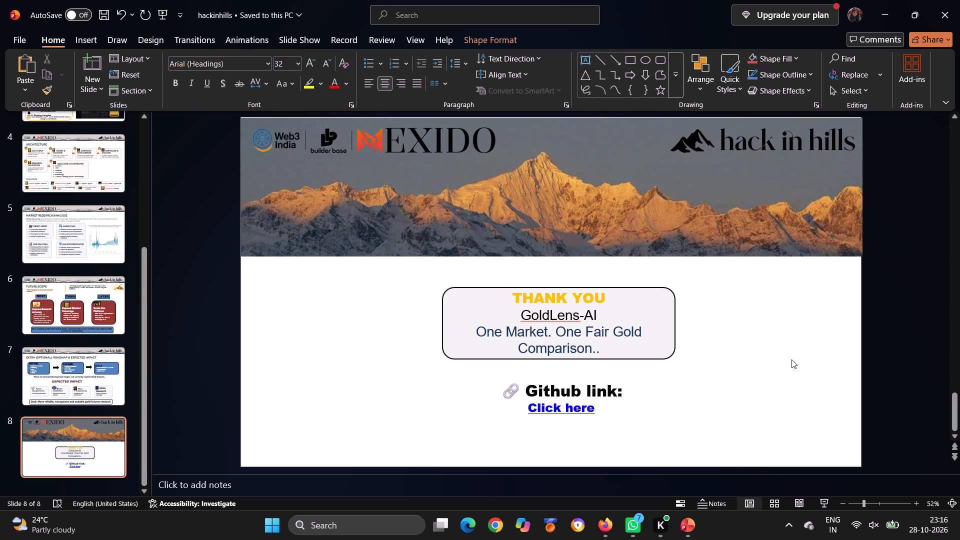
pyautogui.keyDown('ctrl'); pyautogui.doubleClick(585, 405); pyautogui.keyUp('ctrl')
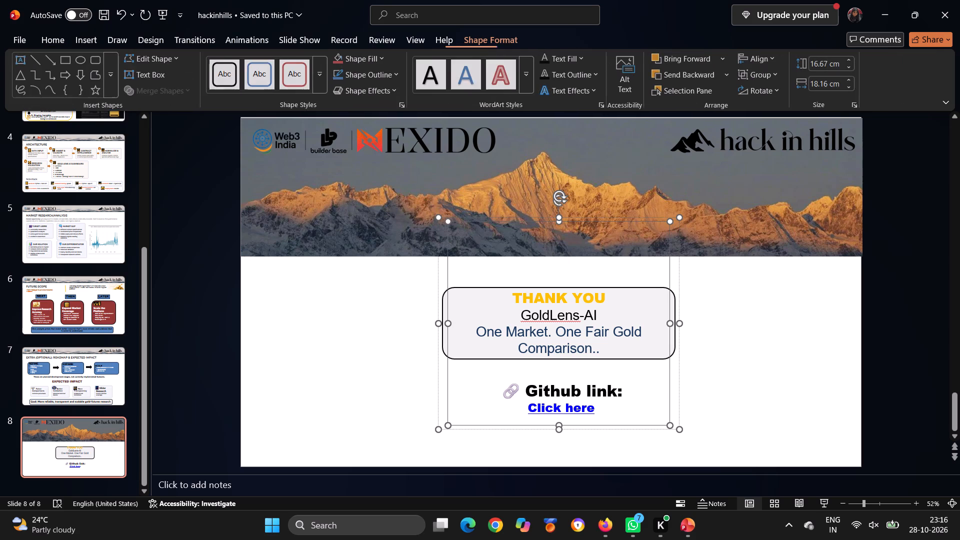
pyautogui.click(751, 387)
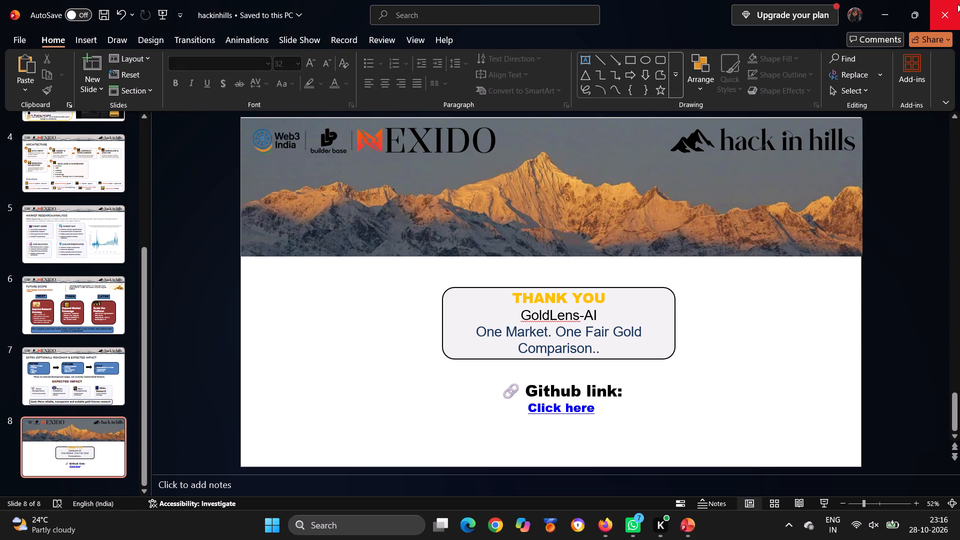
# Close the hackinhills presentation.
pyautogui.click(957, 4)
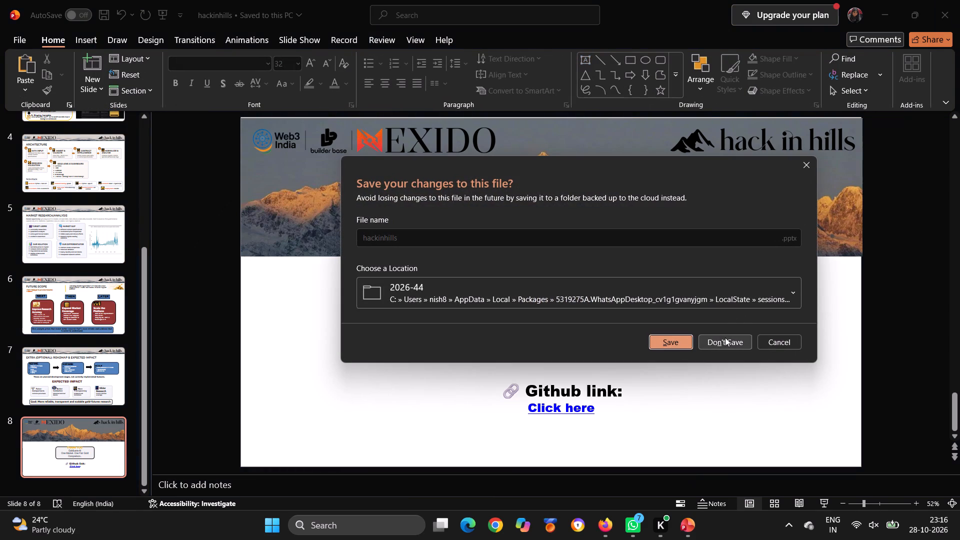
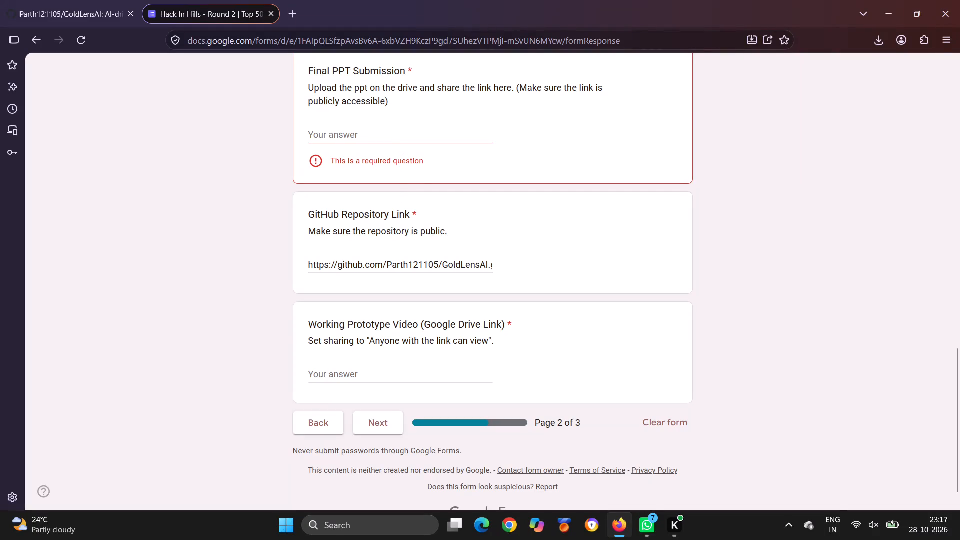
# Enter the copied presentation share link as the answer to Final PPT Submission.
pyautogui.click(399, 139)
pyautogui.hotkey('ctrl', 'v')
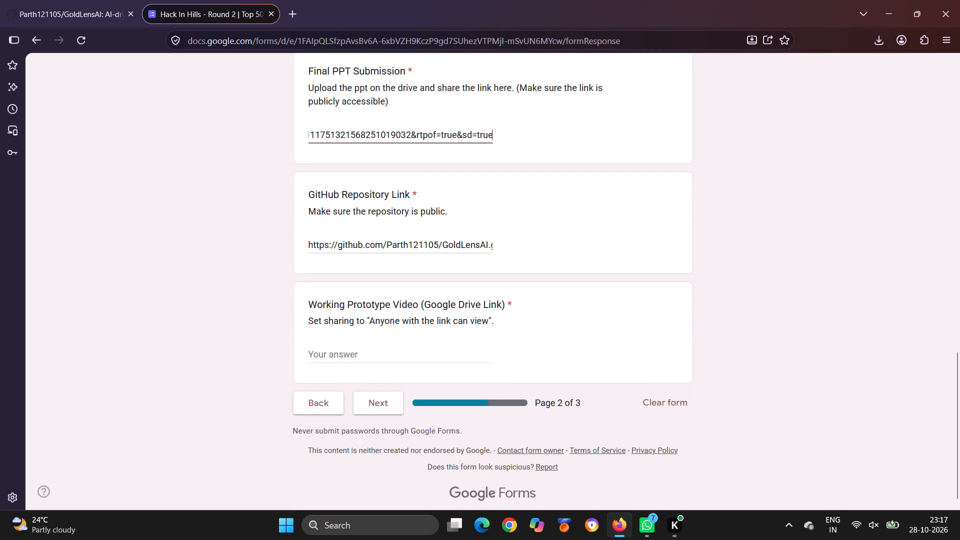
# Look back over the project answers on page 2 and return to the form's first page.
pyautogui.scroll(1, 399, 139)
pyautogui.scroll(7, 503, 231)
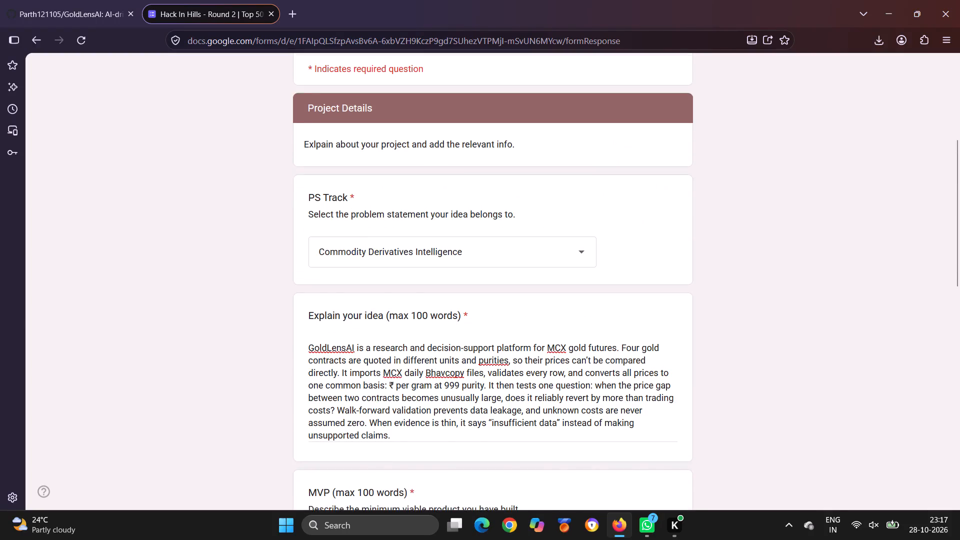
pyautogui.scroll(1, 503, 231)
pyautogui.scroll(-11, 503, 231)
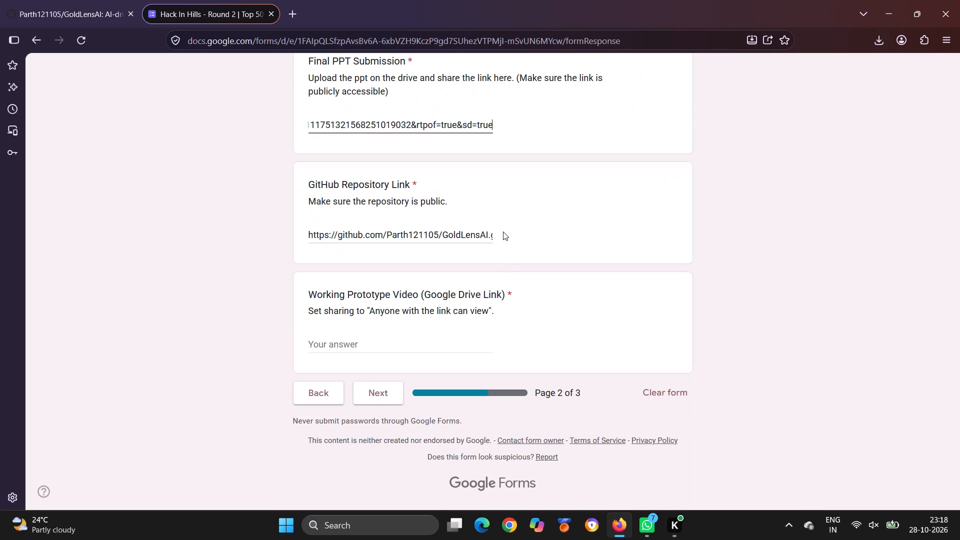
pyautogui.click(322, 389)
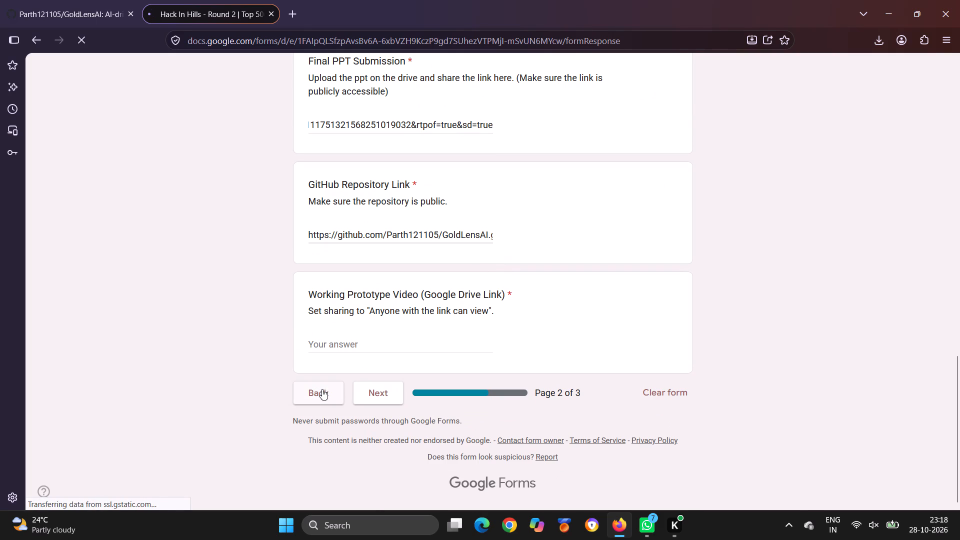
# Fill in the teammate's full name as Teammate 1 Name in the optional teammate details.
pyautogui.scroll(-4, 344, 358)
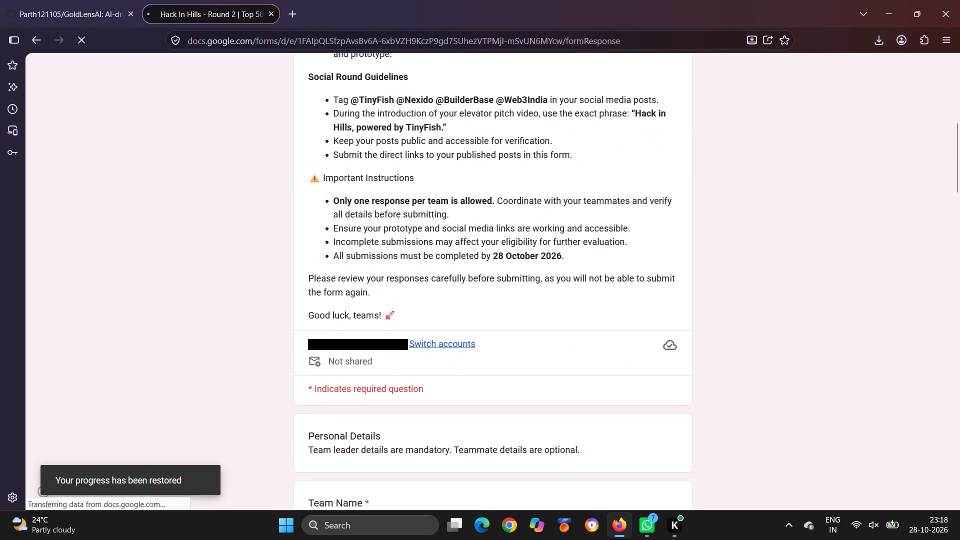
pyautogui.scroll(-2, 344, 358)
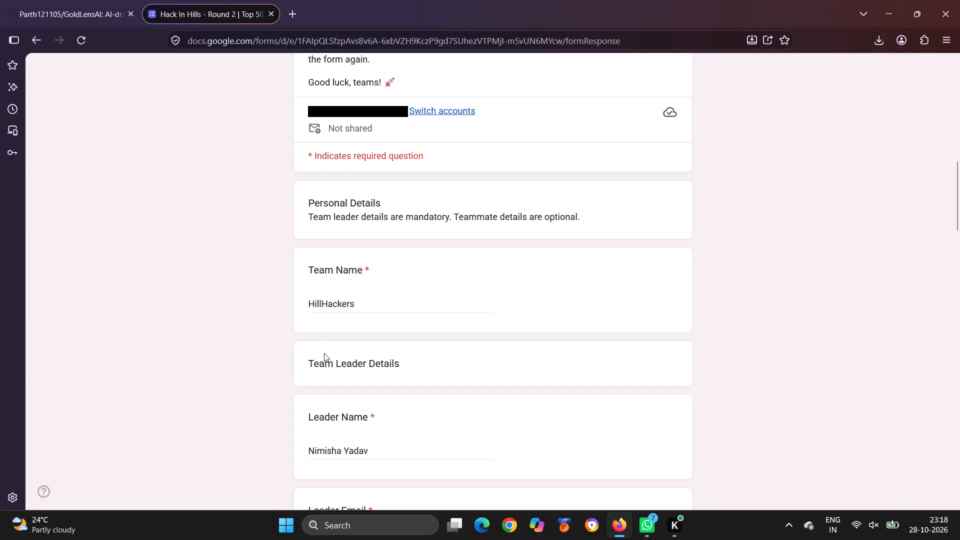
pyautogui.scroll(-5, 324, 353)
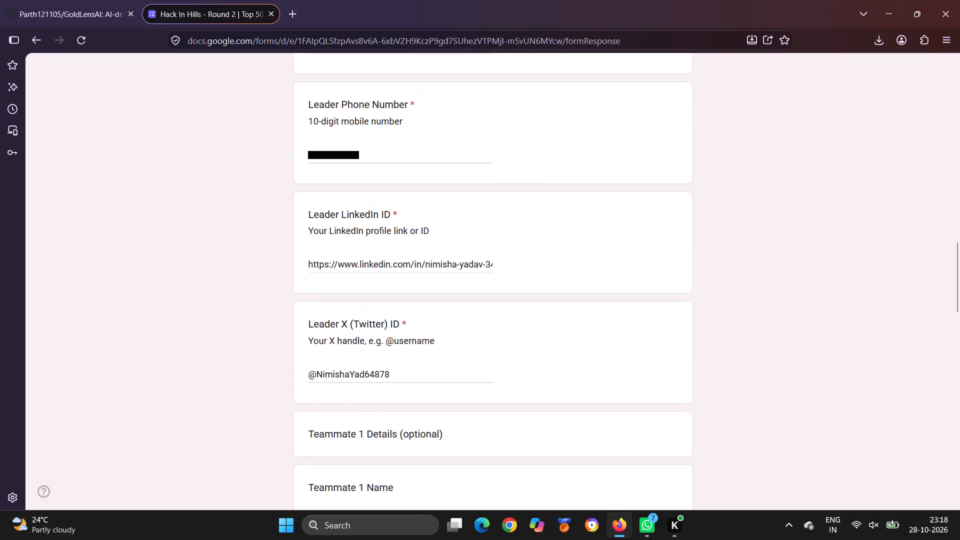
pyautogui.scroll(-2, 334, 337)
pyautogui.click(334, 328)
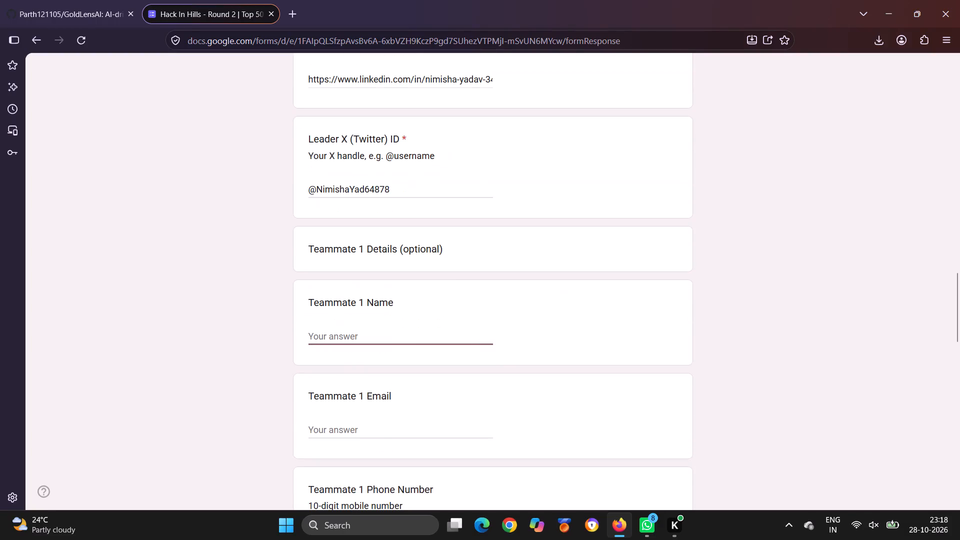
pyautogui.write('ajpay')
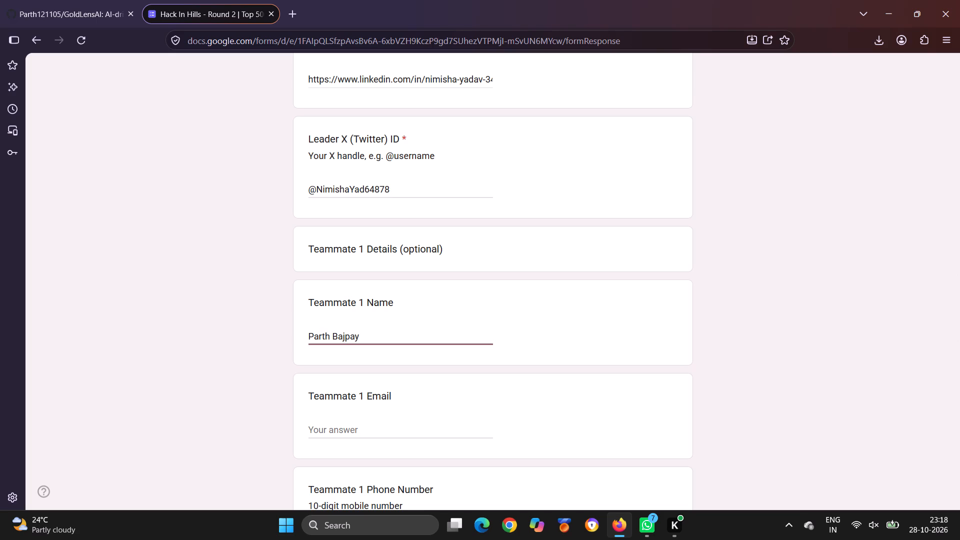
pyautogui.press('BackSpace')
pyautogui.press('i')
# Look through the remaining Teammate 1 fields, from email and phone number to the LinkedIn and X IDs.
pyautogui.click(341, 420)
pyautogui.scroll(-1, 341, 420)
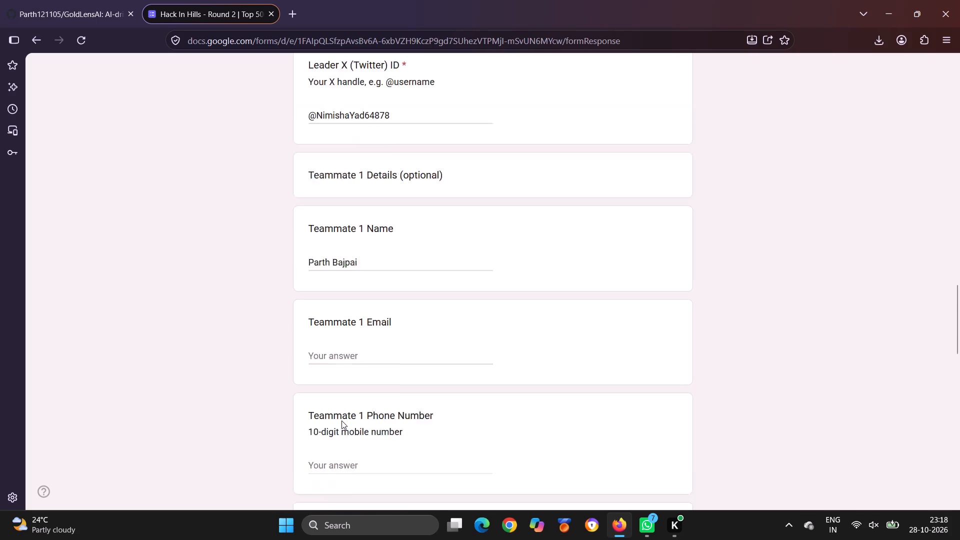
pyautogui.scroll(-1, 341, 420)
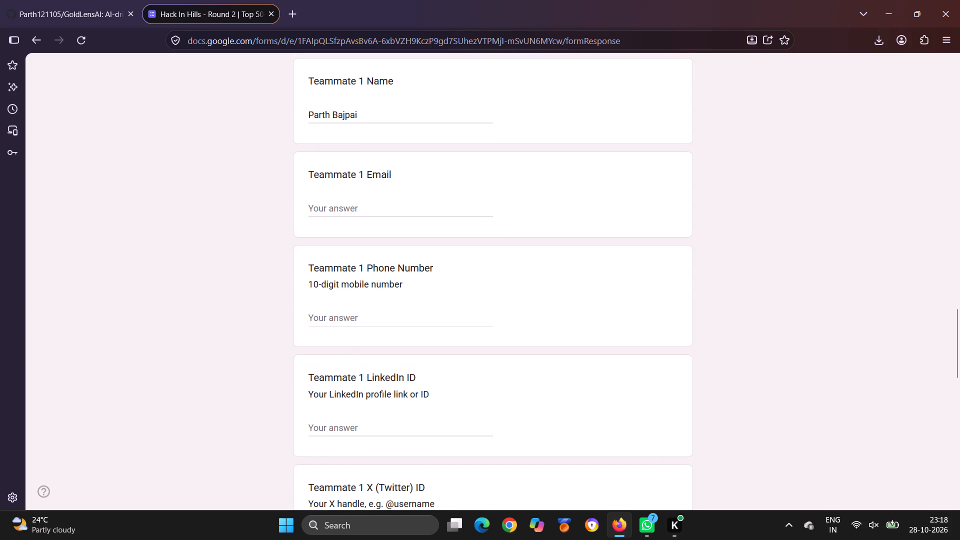
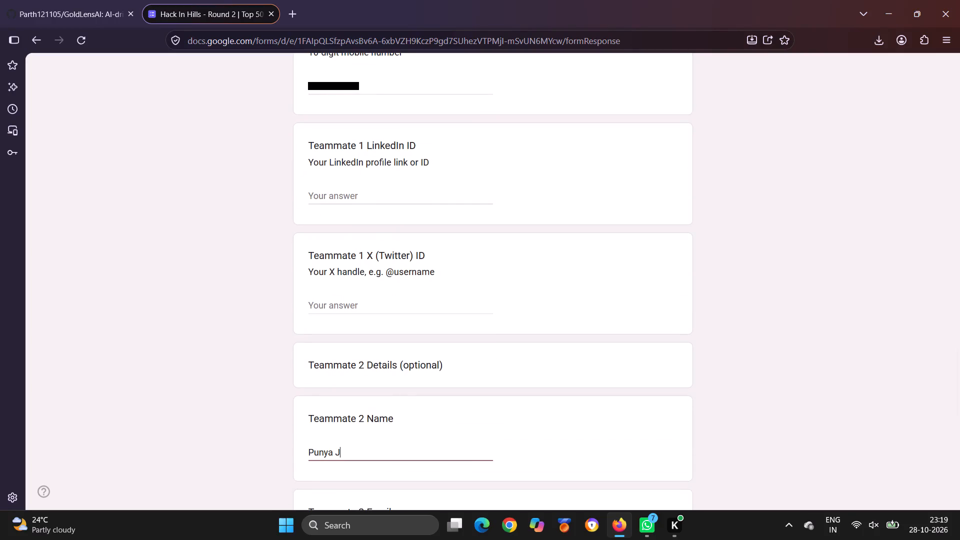
# Look over the Teammate 2 email and phone number fields in the optional teammate details.
pyautogui.scroll(-2, 350, 455)
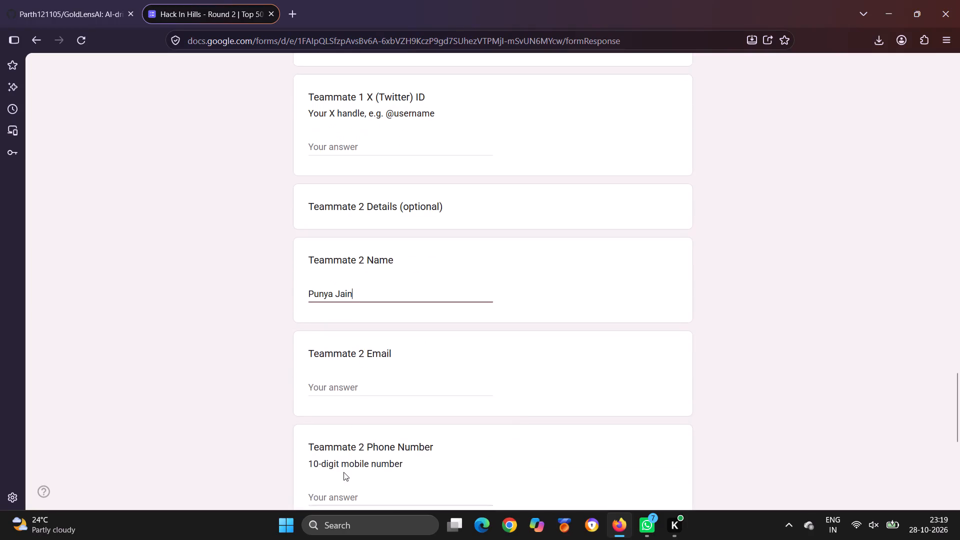
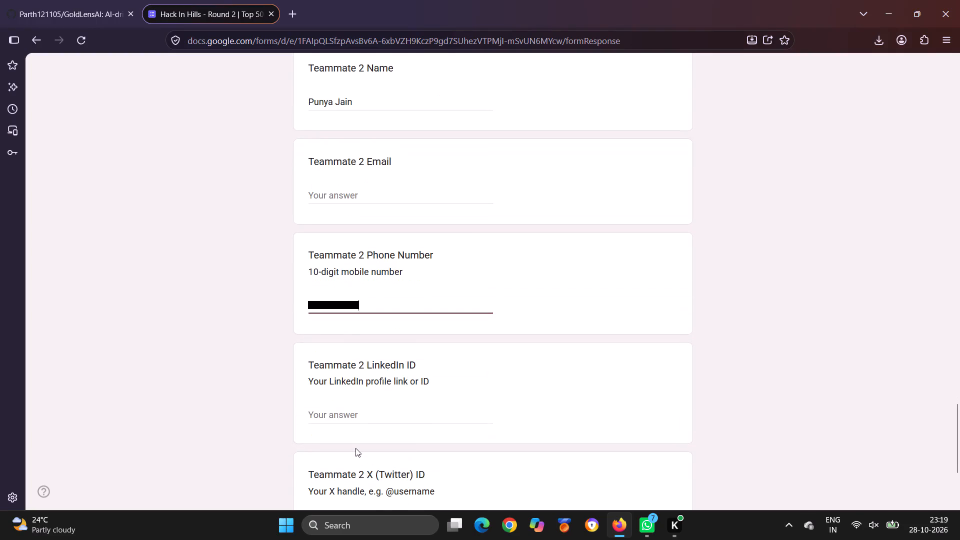
# Advance the submission form from the teammate details to the Project Details page, leaving Teammate 2's email, LinkedIn and X fields blank.
pyautogui.scroll(1, 355, 448)
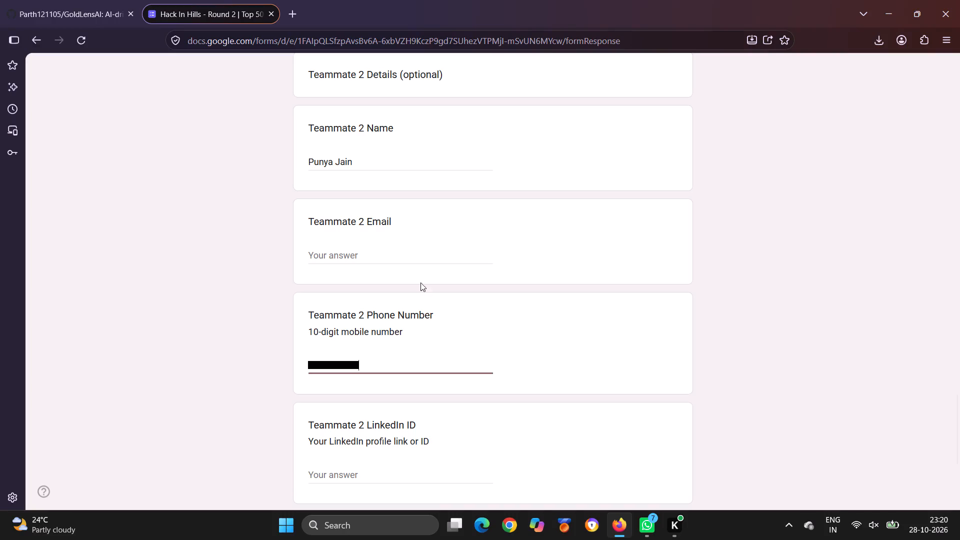
pyautogui.scroll(-6, 452, 299)
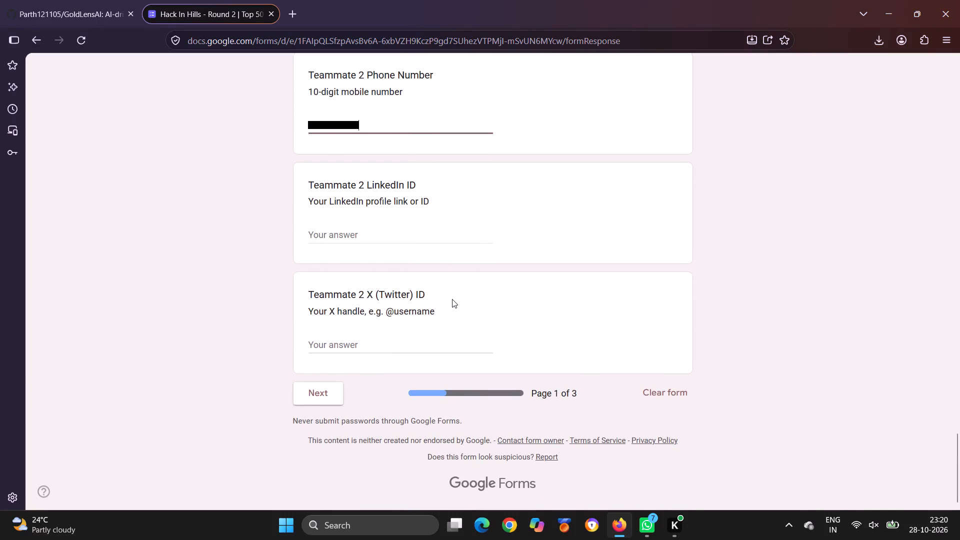
pyautogui.click(305, 398)
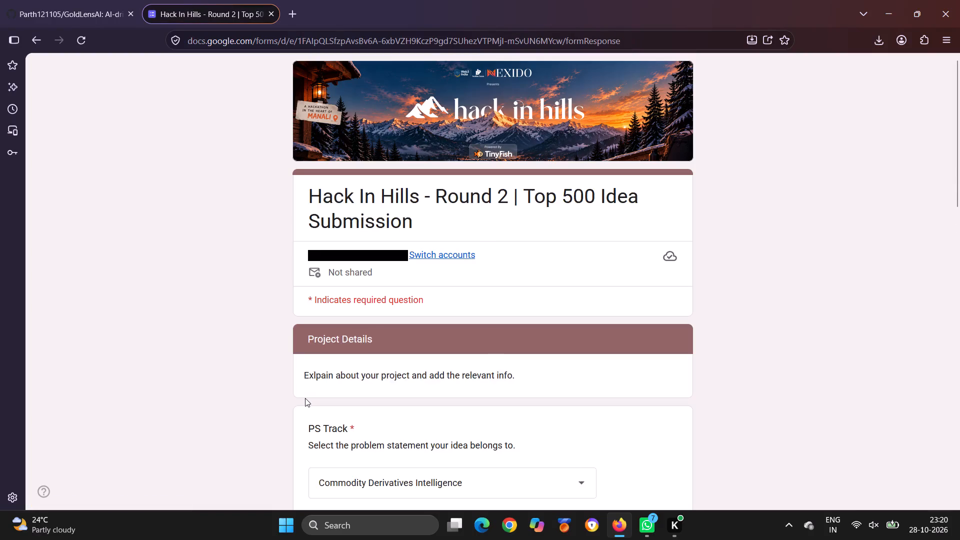
# Review the MVP, presentation, GitHub repository and prototype video entries in Project Details, and return to the form's first page.
pyautogui.scroll(-7, 305, 398)
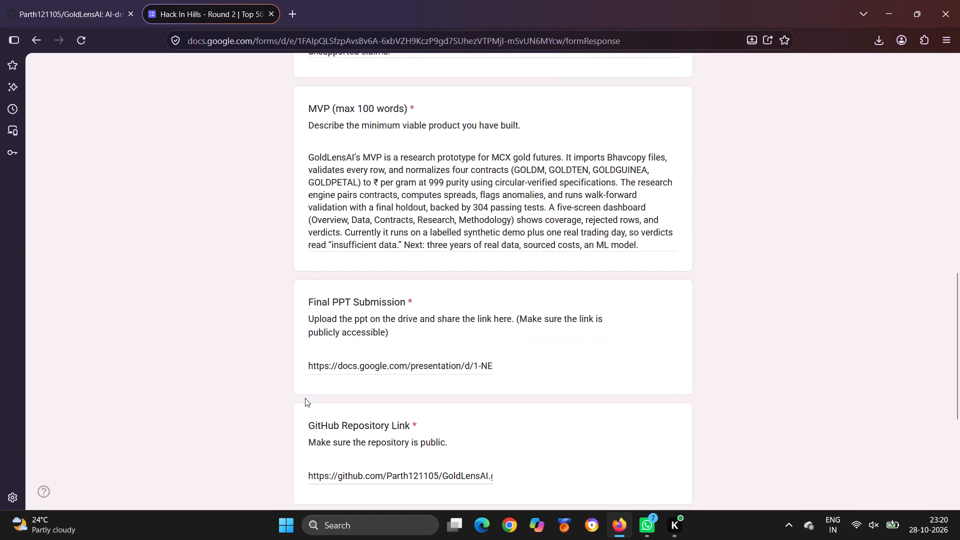
pyautogui.scroll(-2, 305, 398)
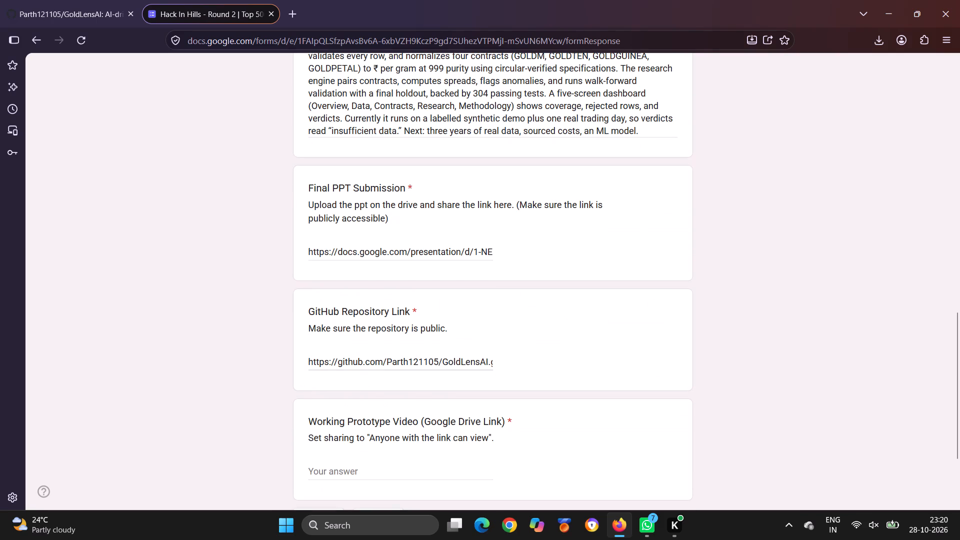
pyautogui.scroll(-5, 352, 440)
pyautogui.click(325, 394)
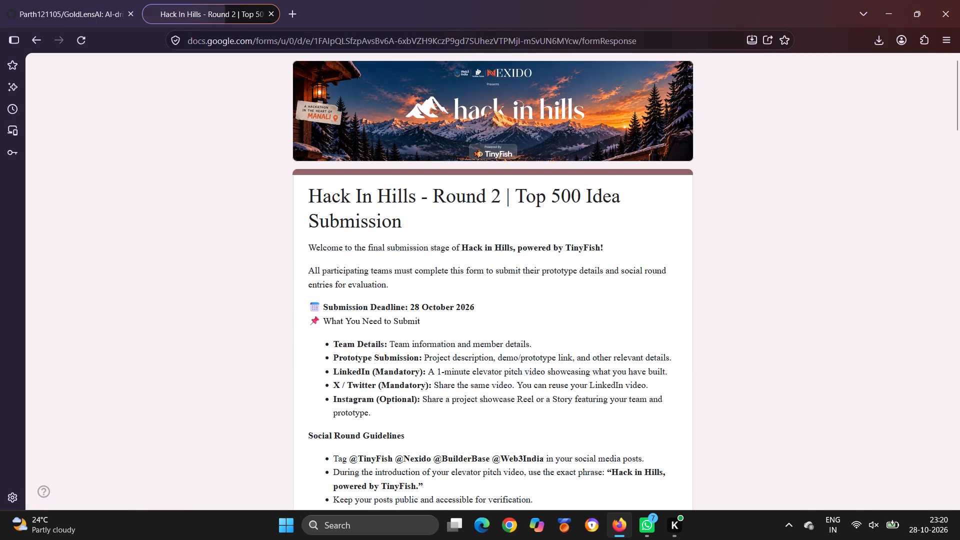
# Switch to Google Chrome with the Nimisha profile and search Google for "linkedin login".
pyautogui.click(507, 516)
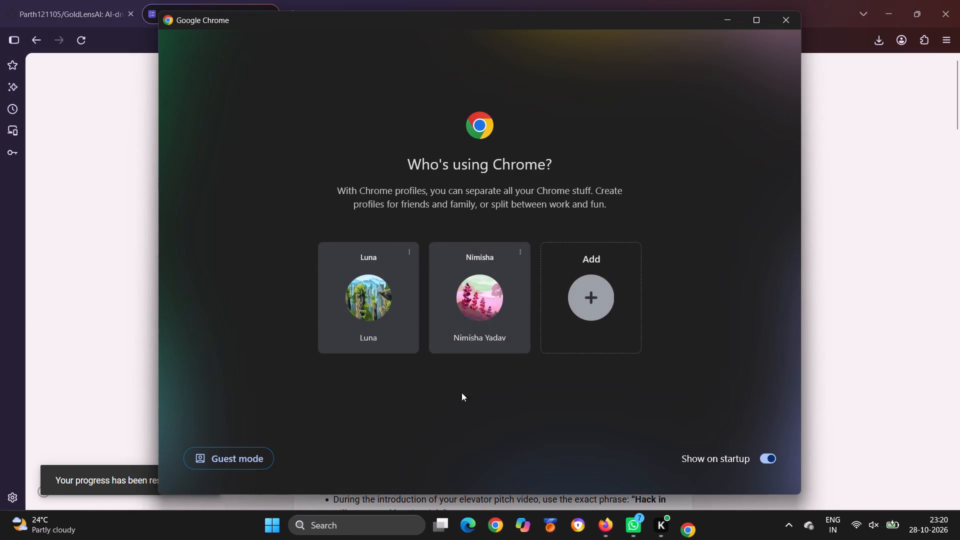
pyautogui.click(473, 324)
pyautogui.click(430, 204)
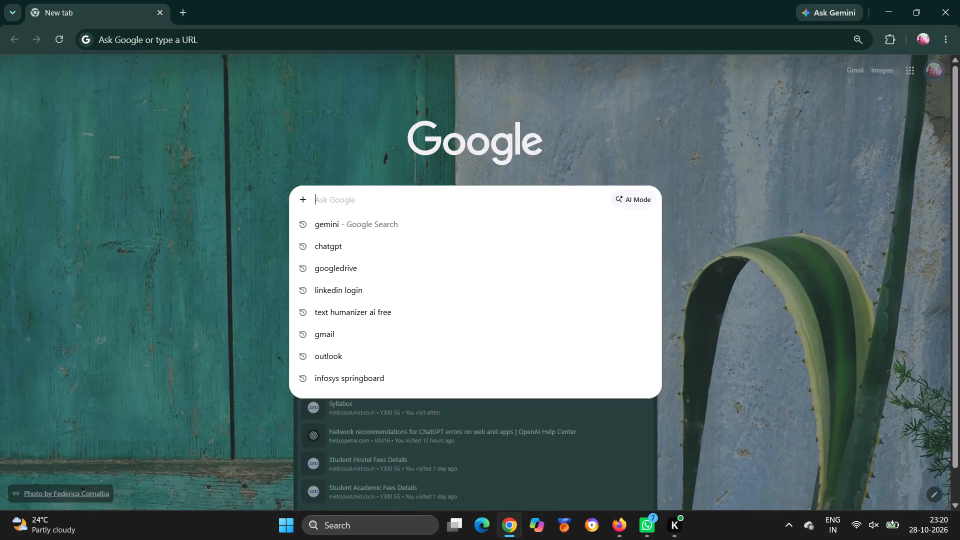
pyautogui.write('lin')
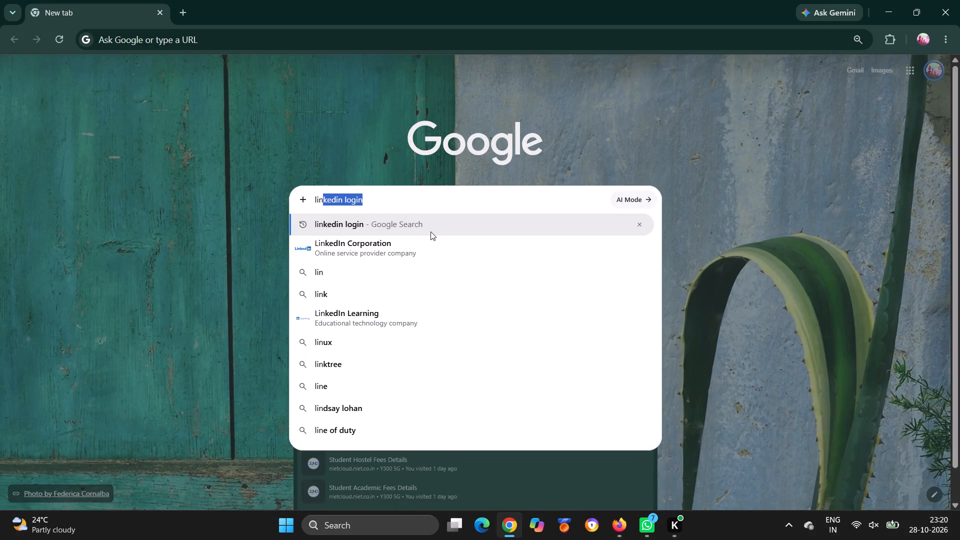
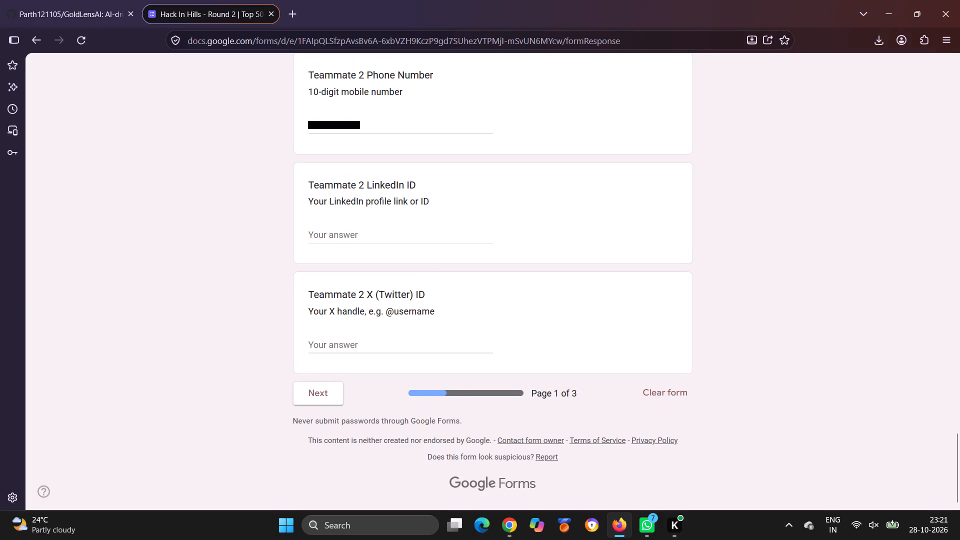
# Advance the submission form to the Project Details page, leaving Teammate 2's LinkedIn and X fields blank.
pyautogui.click(317, 385)
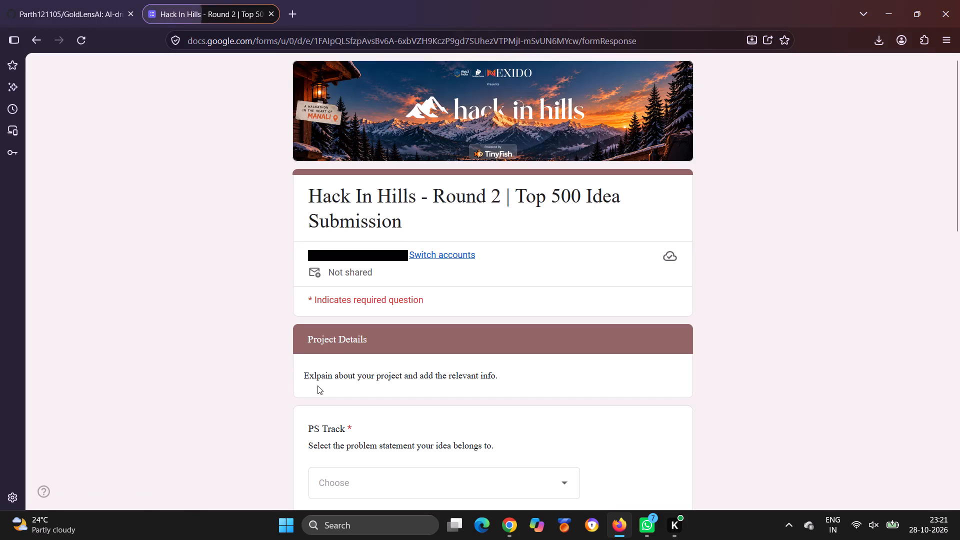
# Review the idea, MVP, presentation, GitHub repository and prototype video entries on the Project Details page.
pyautogui.scroll(-6, 317, 385)
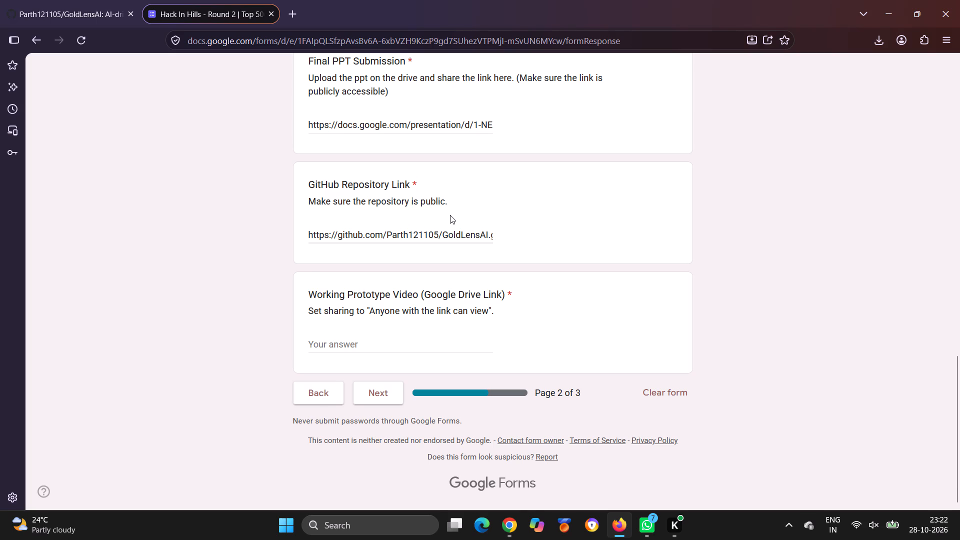
pyautogui.scroll(3, 450, 215)
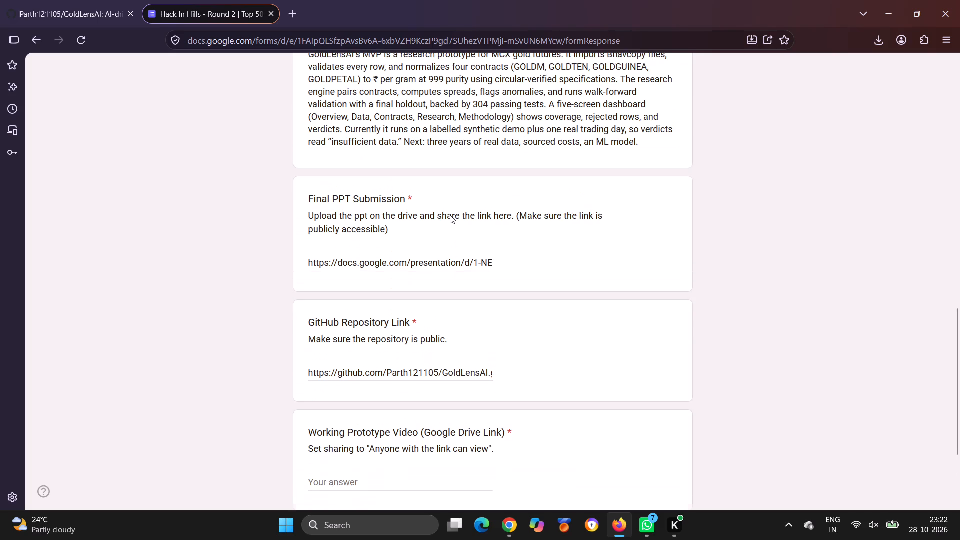
pyautogui.scroll(3, 450, 215)
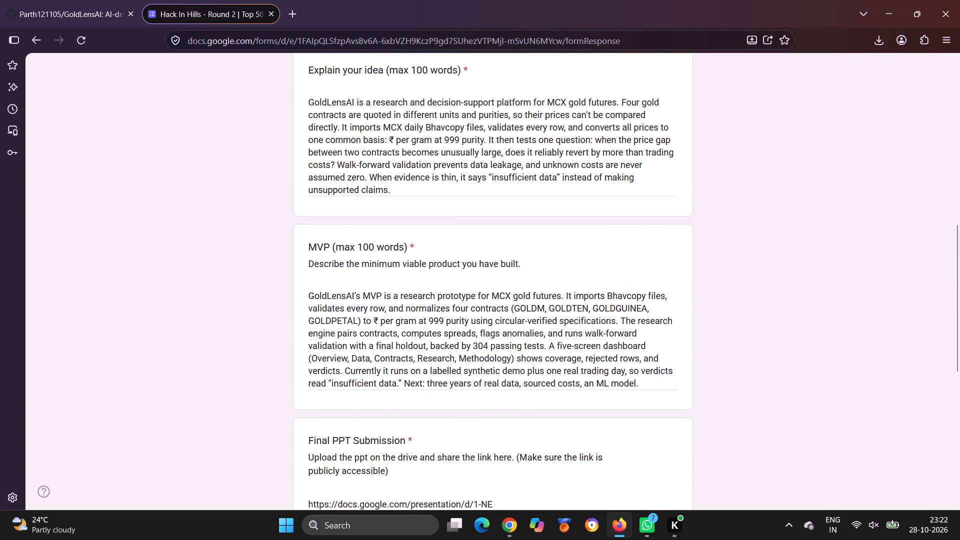
pyautogui.scroll(2, 450, 215)
pyautogui.scroll(-6, 450, 215)
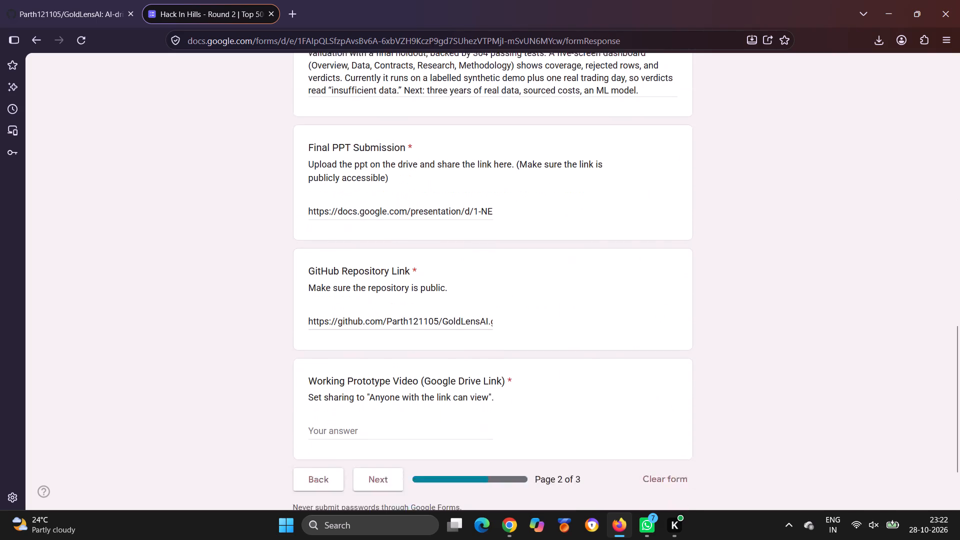
pyautogui.scroll(-1, 450, 215)
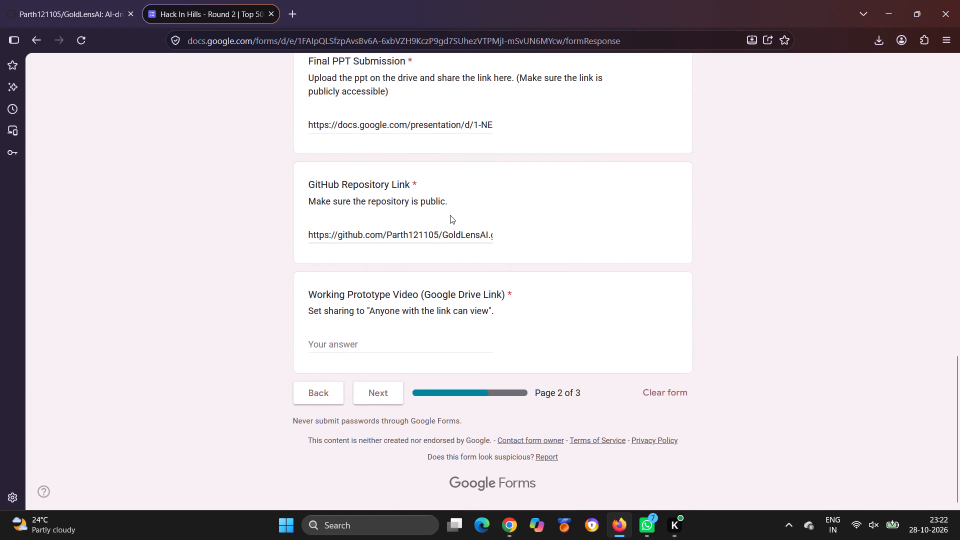
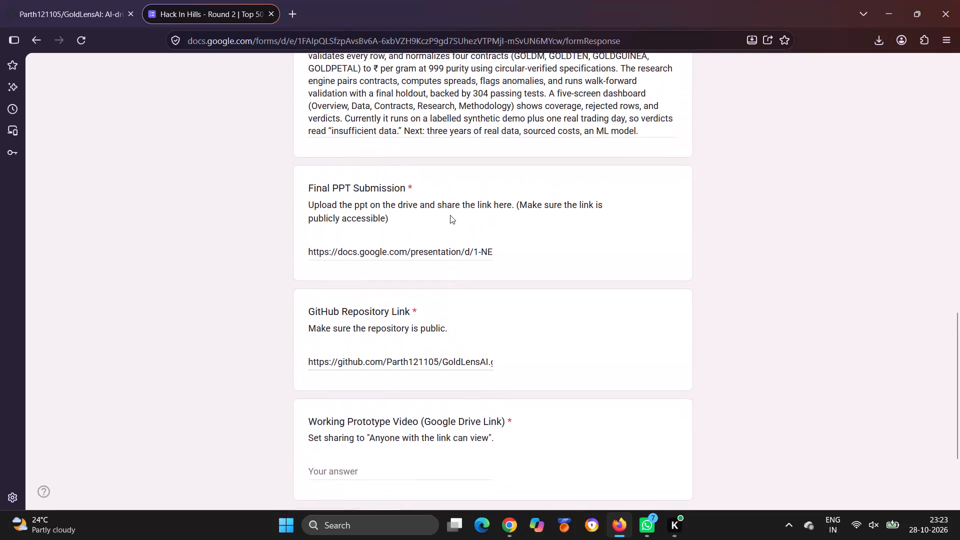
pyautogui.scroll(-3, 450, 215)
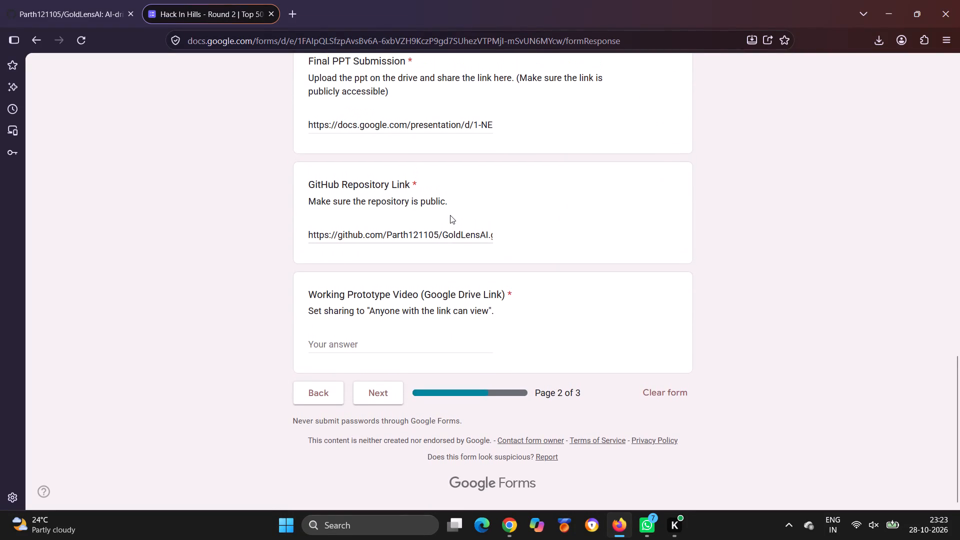
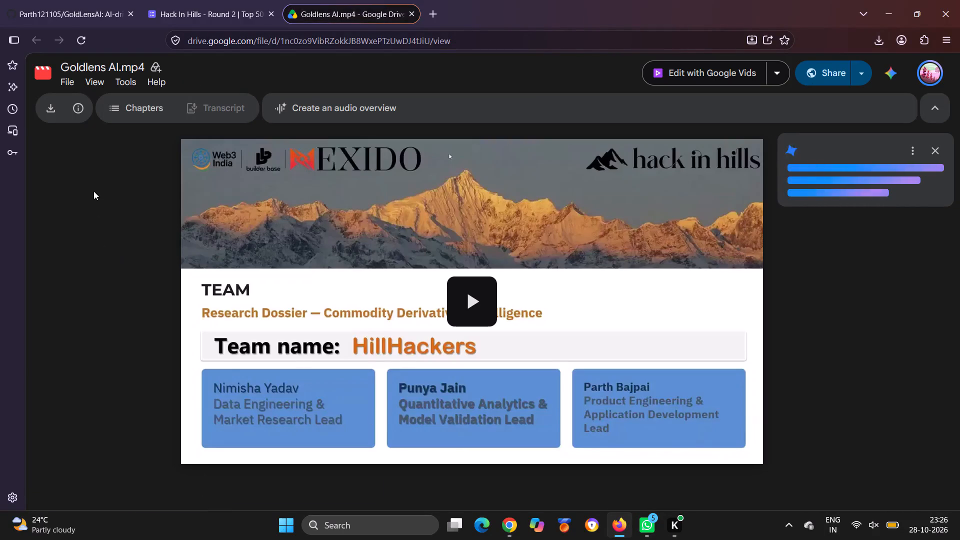
# Download the Goldlens AI.mp4 video from Google Drive, proceeding without the virus scan.
pyautogui.click(53, 108)
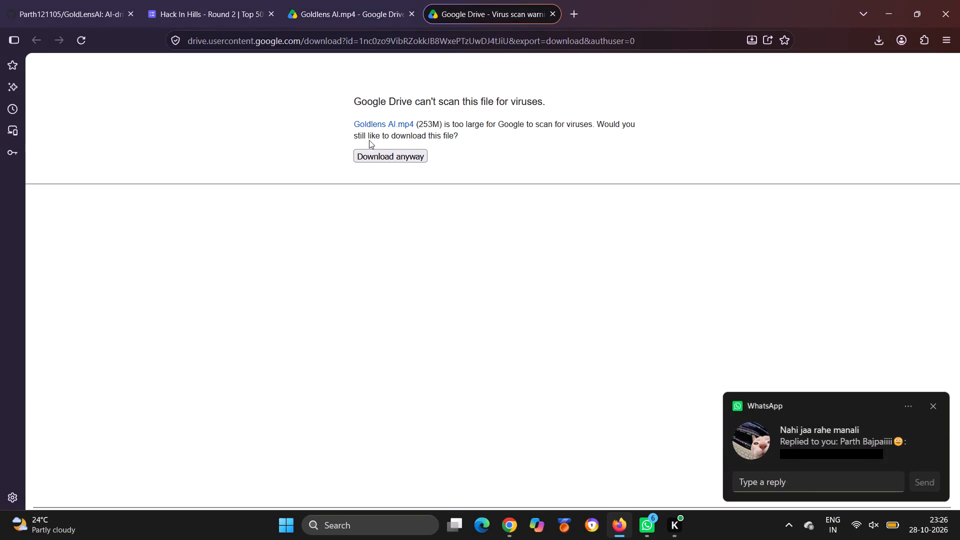
pyautogui.click(377, 160)
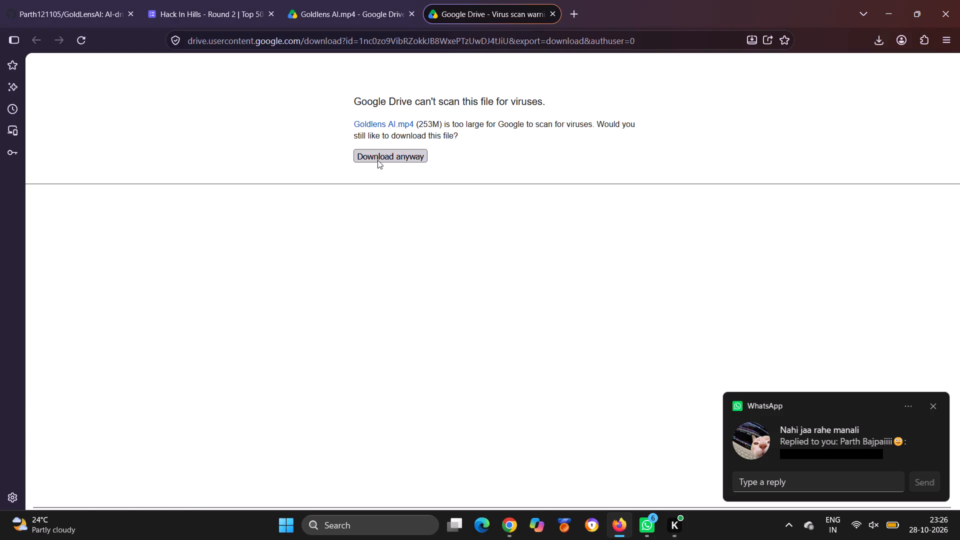
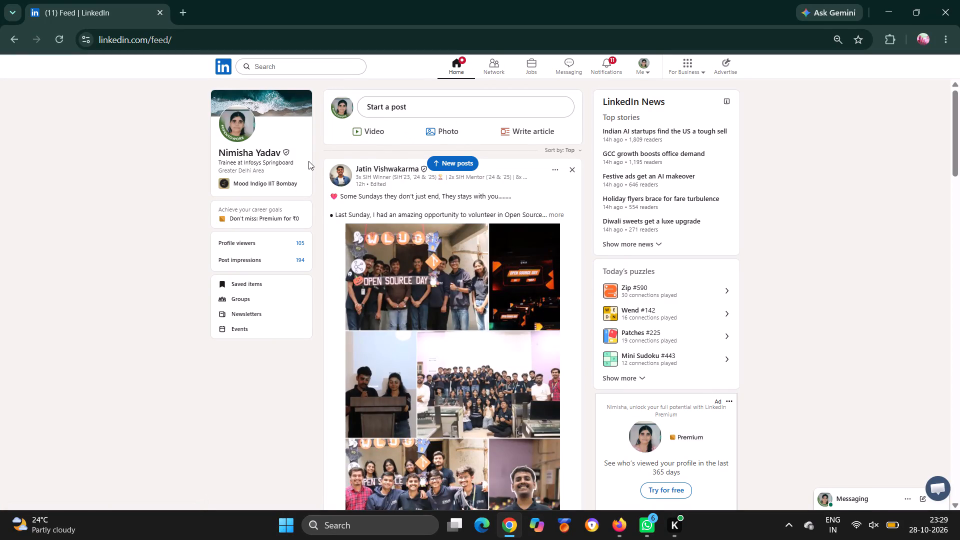
# Start a LinkedIn video post and add the Goldlens AI video from the Downloads folder to it.
pyautogui.click(377, 135)
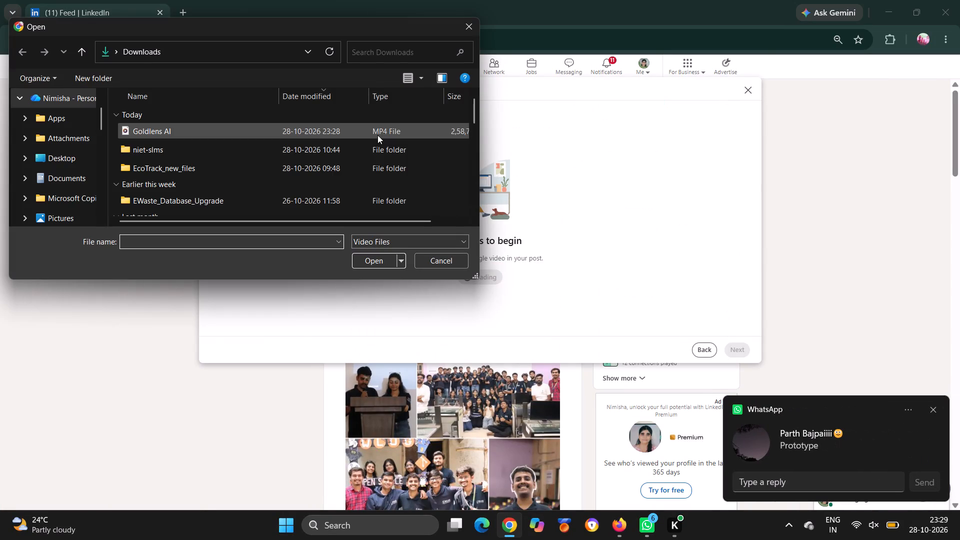
pyautogui.click(176, 137)
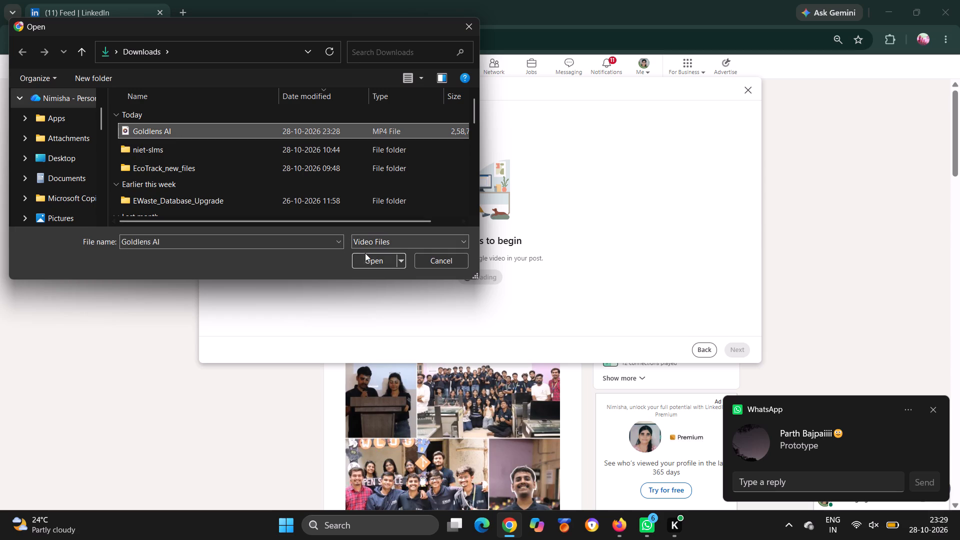
pyautogui.click(365, 253)
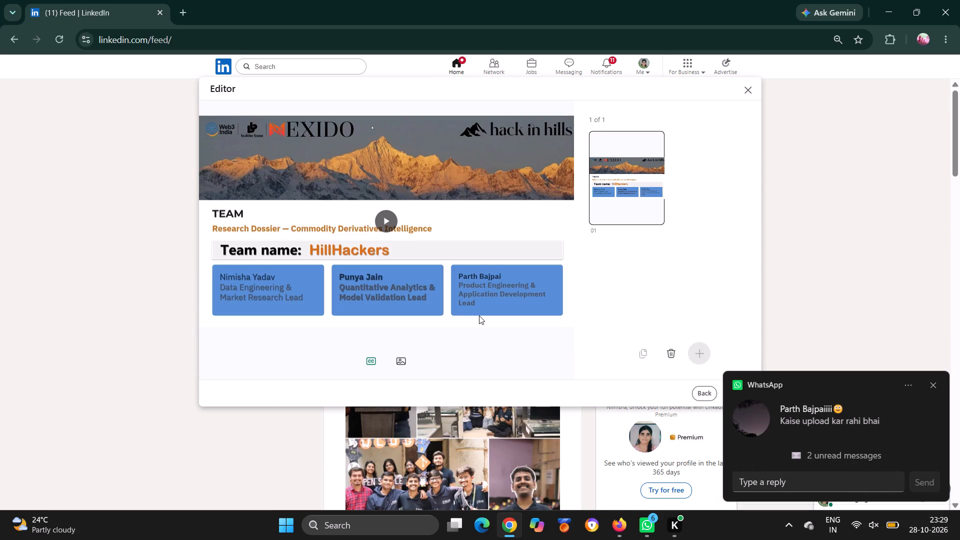
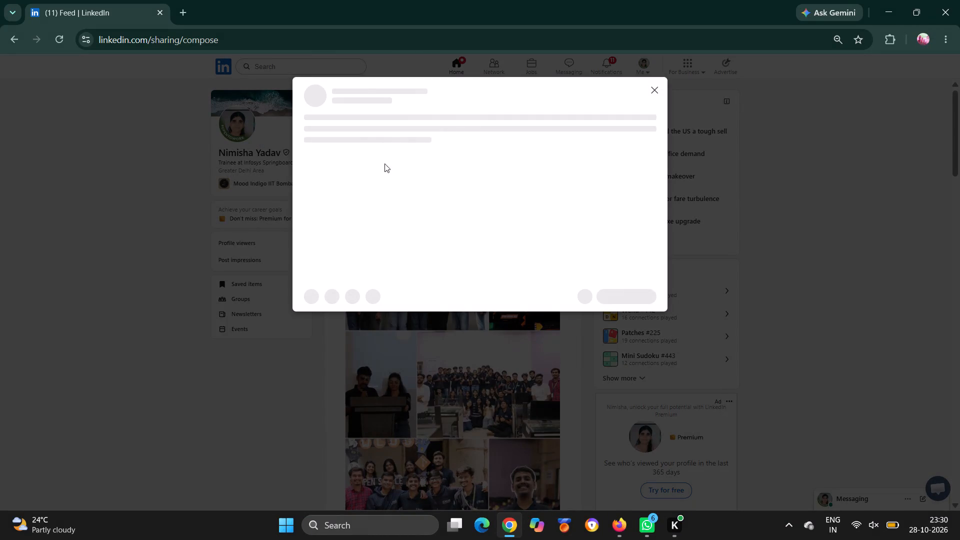
# Paste the GoldLensAI introduction with its Hack in Hills mentions and hashtags as the video's caption and publish the LinkedIn post.
pyautogui.click(349, 168)
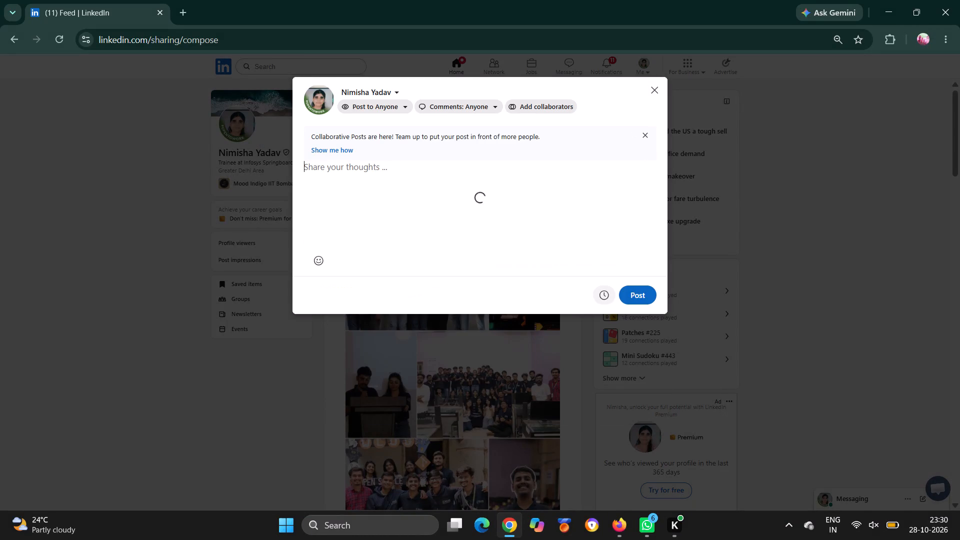
pyautogui.hotkey('ctrl', 'v')
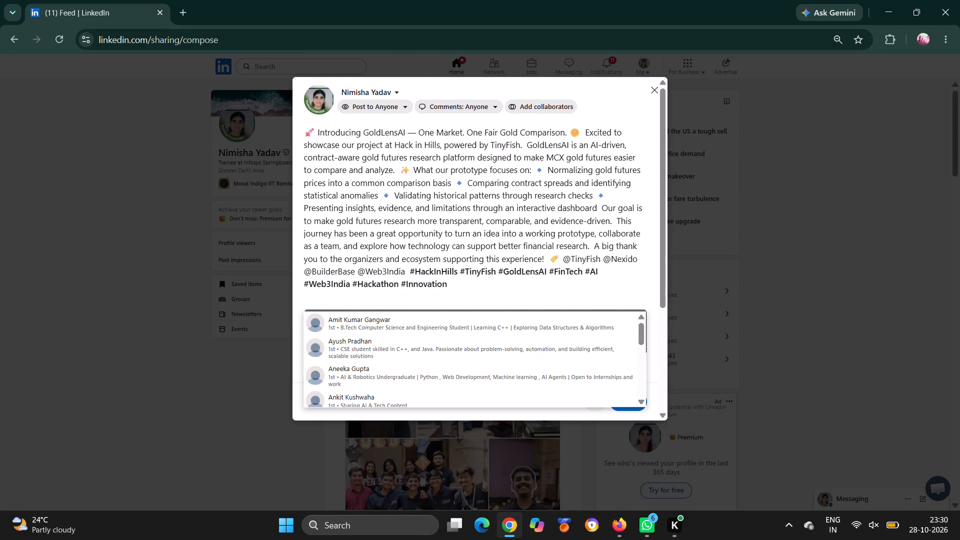
pyautogui.click(621, 296)
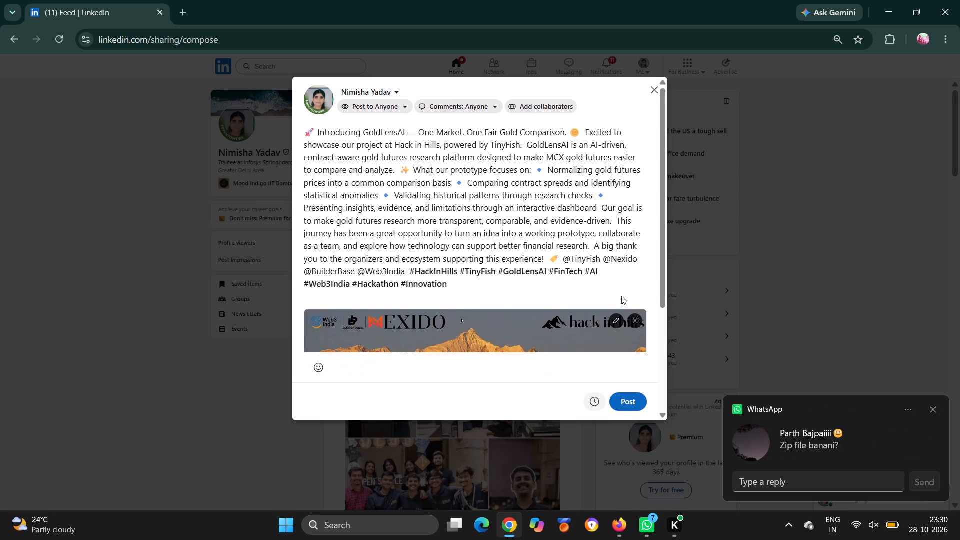
pyautogui.click(628, 403)
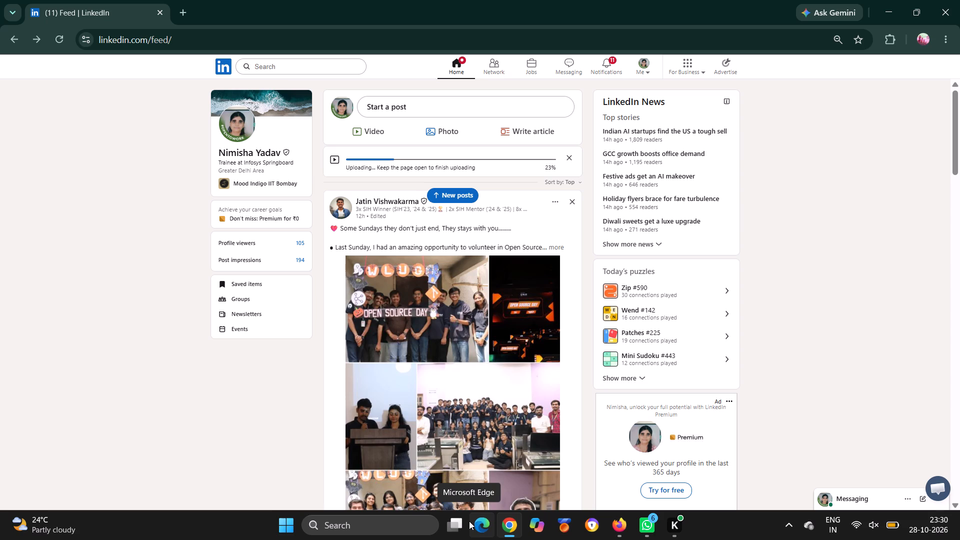
# Search Google for "googledrive" in a new tab, keeping the LinkedIn feed open.
pyautogui.click(183, 12)
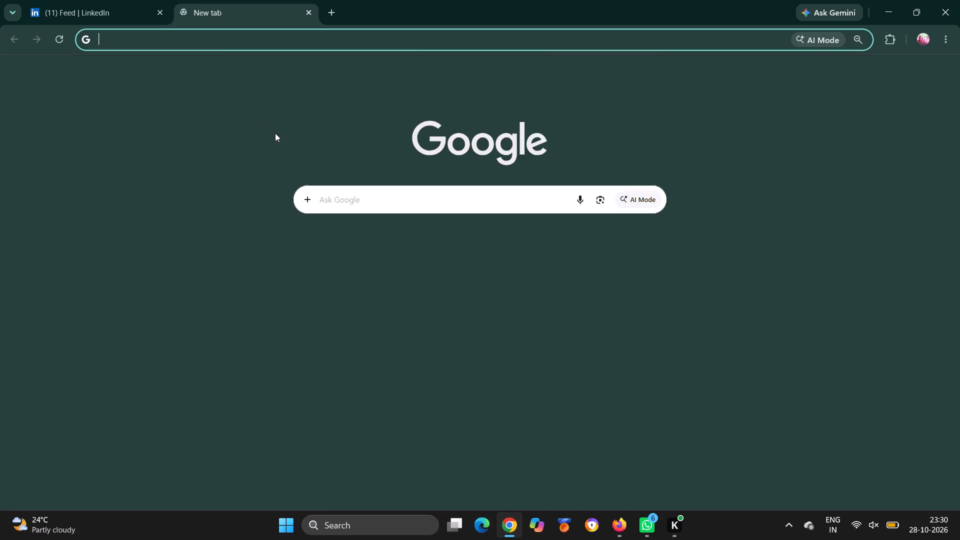
pyautogui.click(337, 204)
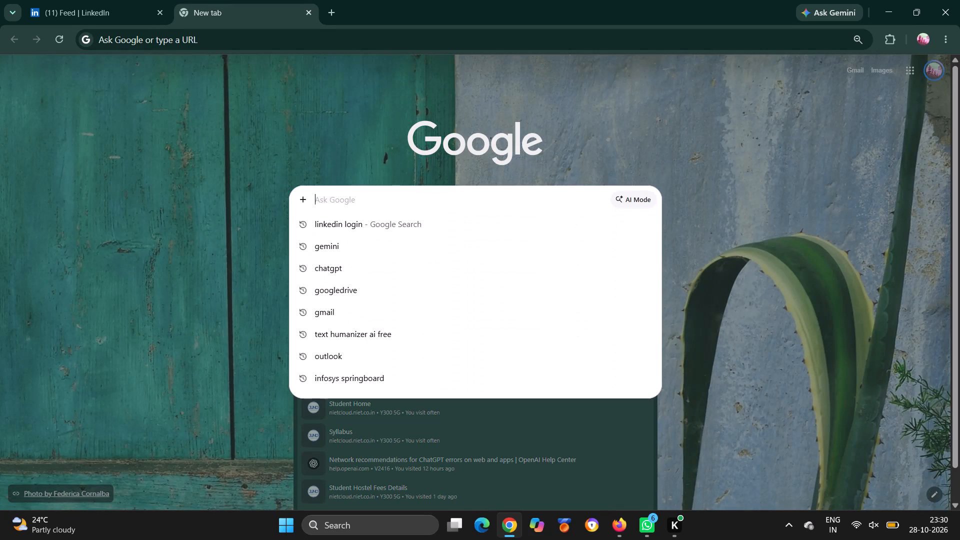
pyautogui.click(339, 285)
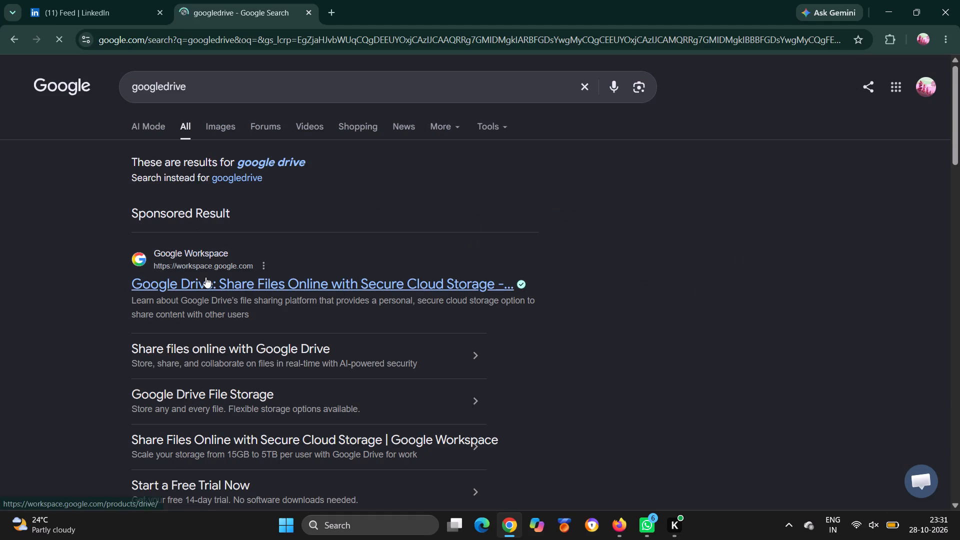
# Open Google Drive through its sign-in result in the Google search for googledrive.
pyautogui.click(205, 277)
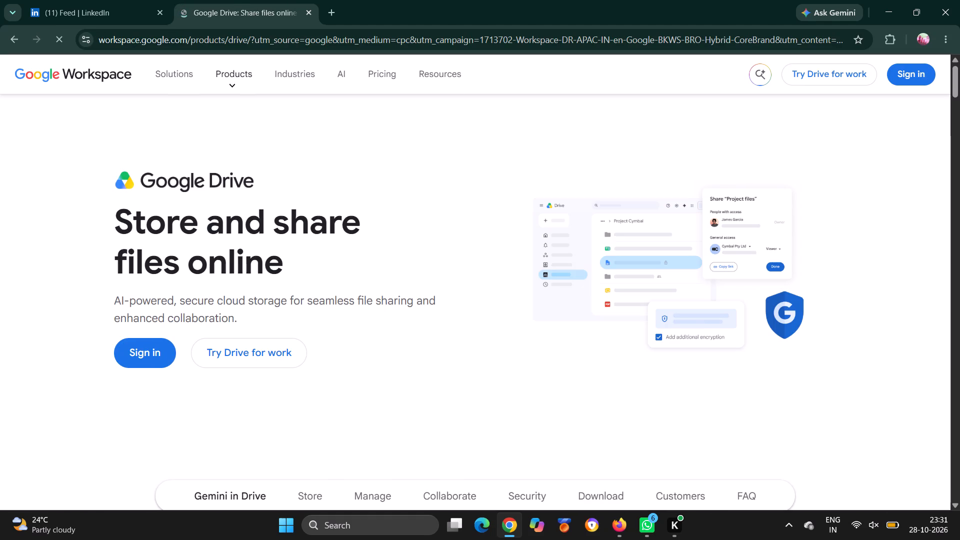
pyautogui.click(14, 38)
pyautogui.click(227, 91)
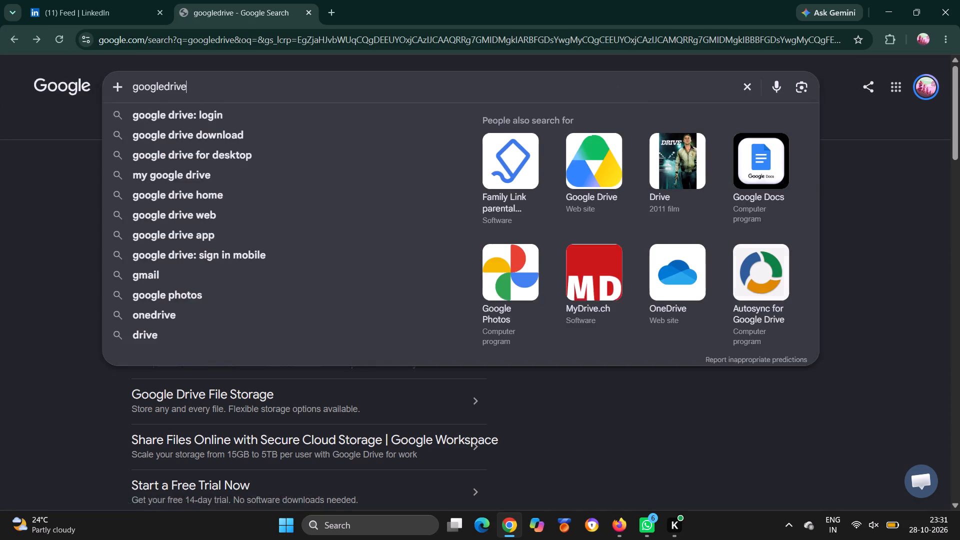
pyautogui.scroll(-2, 227, 91)
pyautogui.click(56, 278)
pyautogui.scroll(-3, 56, 278)
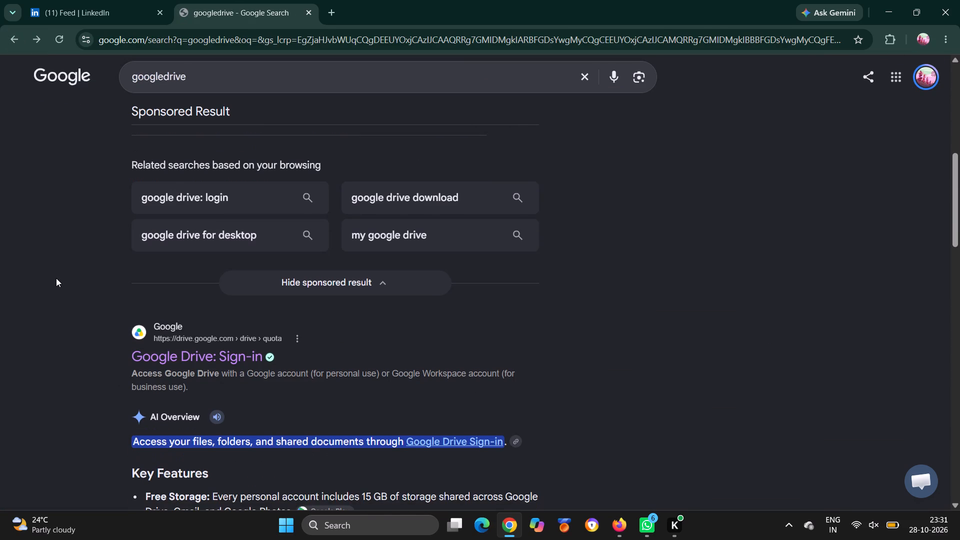
pyautogui.click(188, 348)
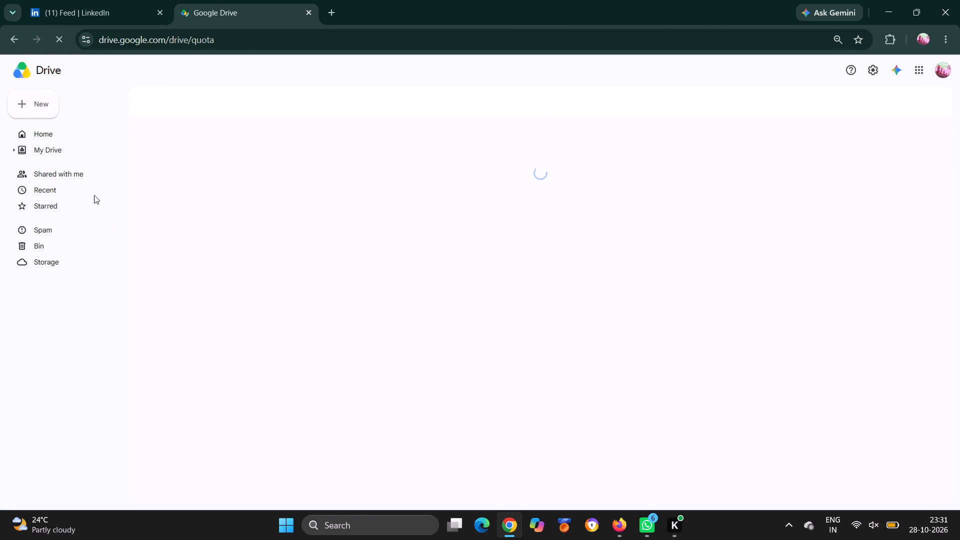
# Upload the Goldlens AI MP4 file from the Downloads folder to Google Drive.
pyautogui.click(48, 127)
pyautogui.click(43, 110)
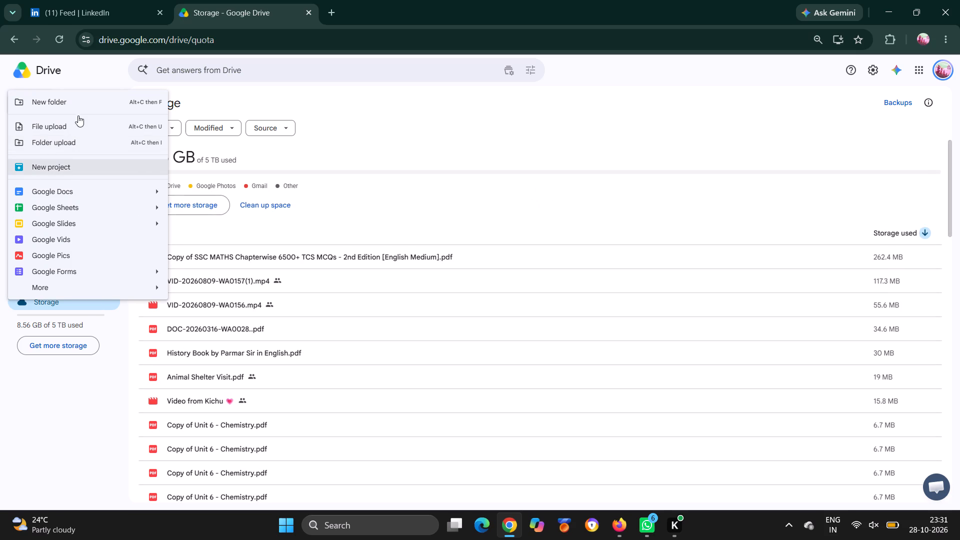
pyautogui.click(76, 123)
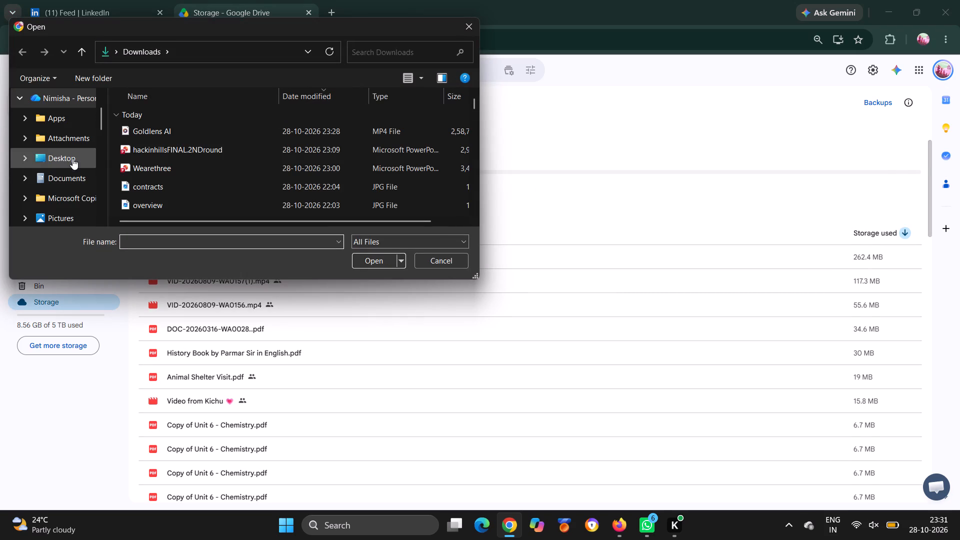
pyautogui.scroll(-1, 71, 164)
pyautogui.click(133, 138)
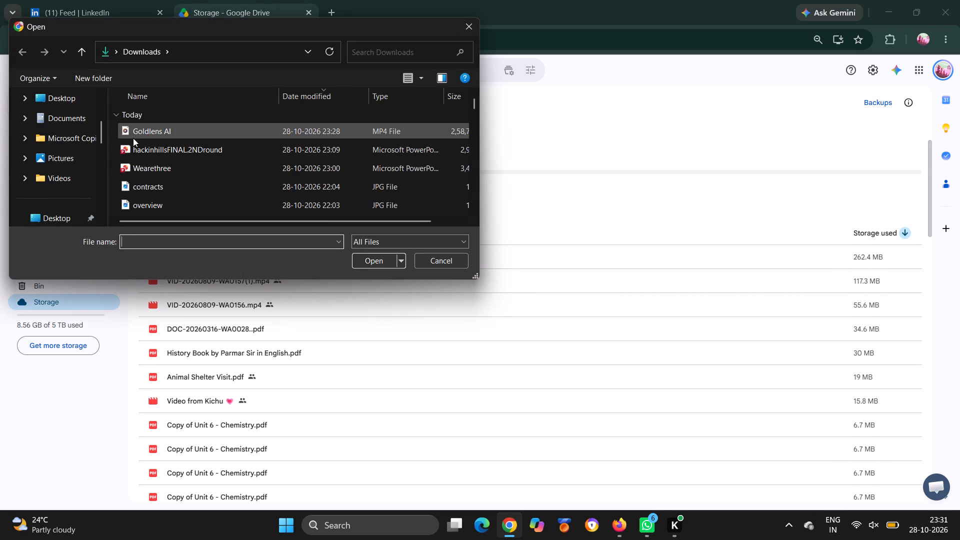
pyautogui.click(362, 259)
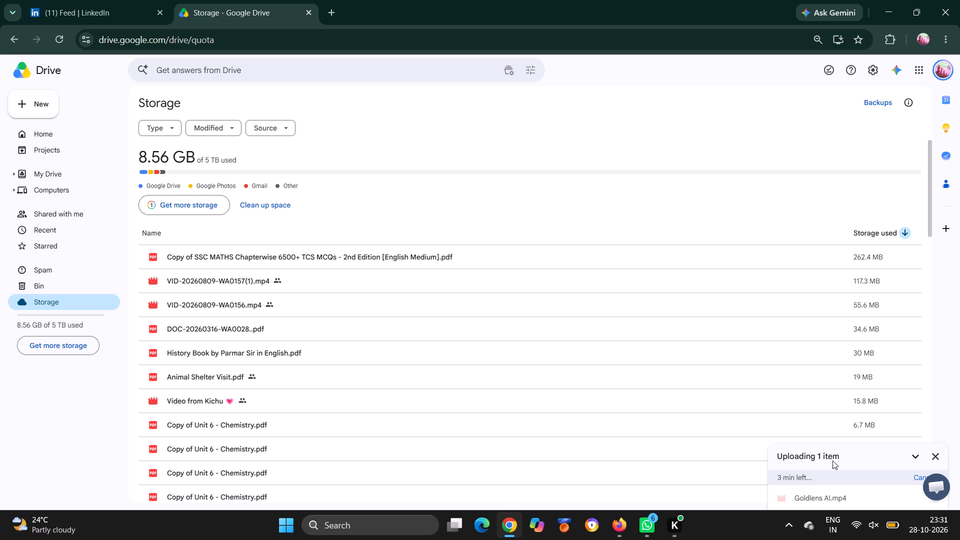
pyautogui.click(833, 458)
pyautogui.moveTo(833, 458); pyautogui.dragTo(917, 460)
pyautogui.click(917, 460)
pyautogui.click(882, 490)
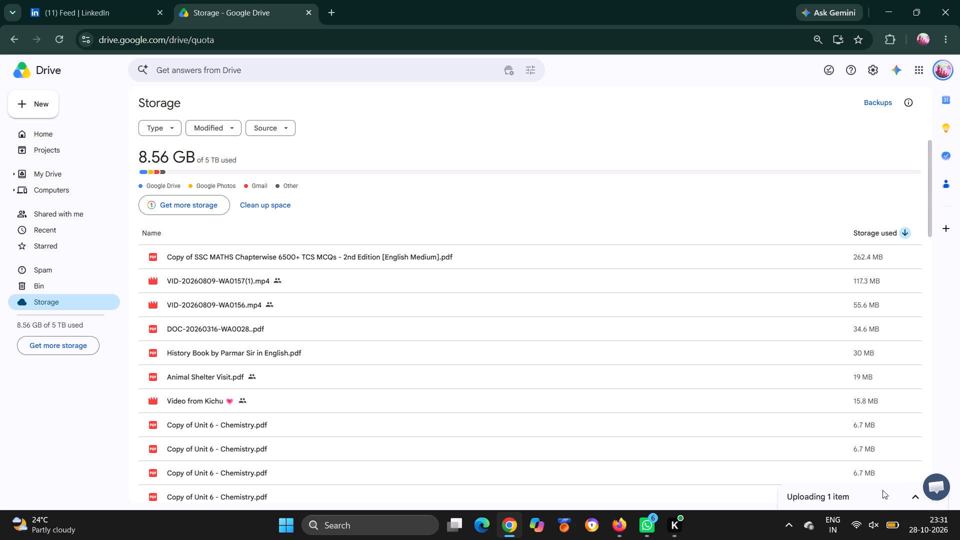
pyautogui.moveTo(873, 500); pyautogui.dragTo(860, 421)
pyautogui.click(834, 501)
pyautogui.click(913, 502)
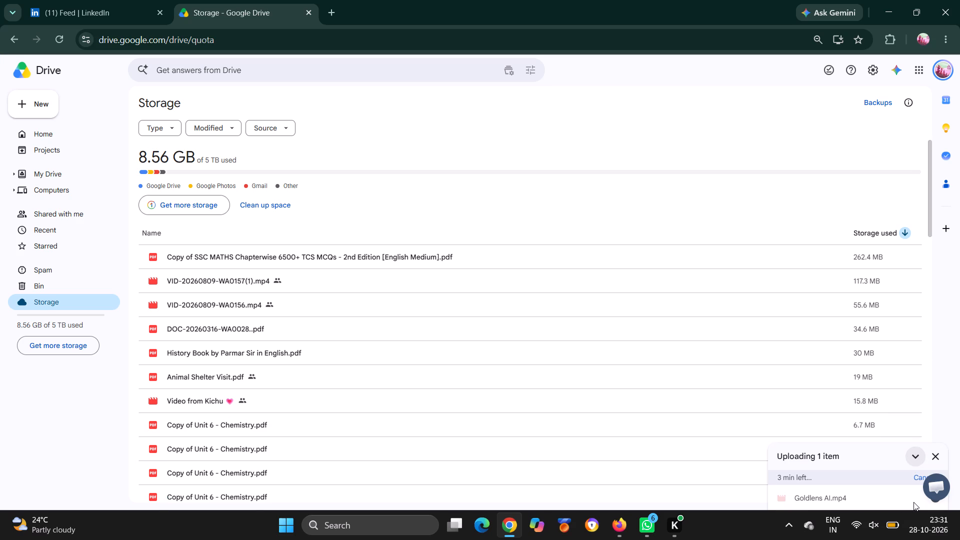
# Switch to Firefox and check the form's prototype video field and the open Goldlens AI.mp4 pages.
pyautogui.click(623, 524)
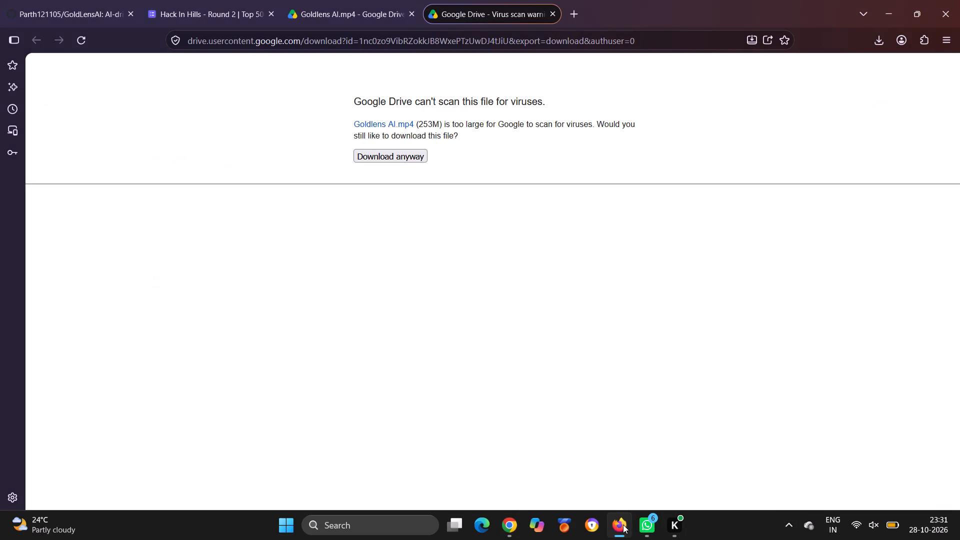
pyautogui.click(188, 14)
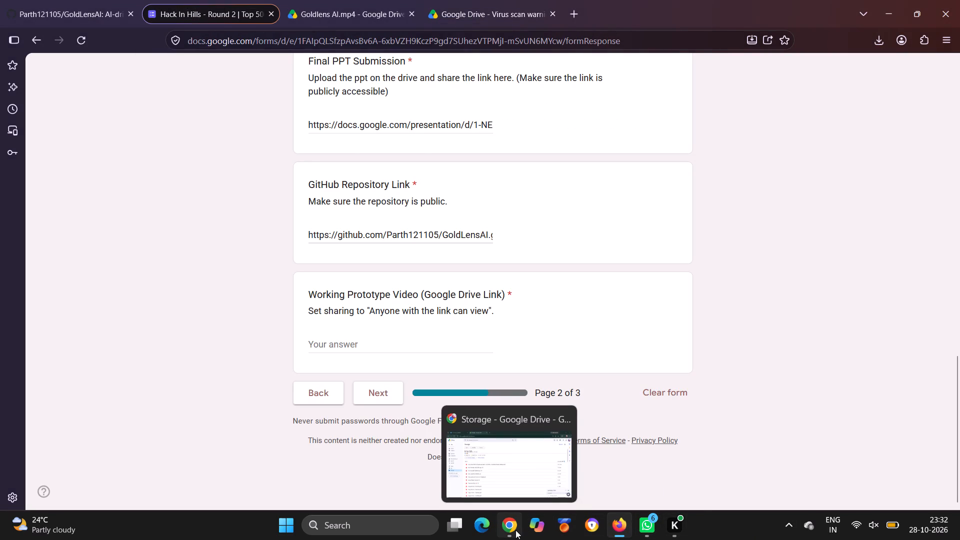
pyautogui.click(451, 21)
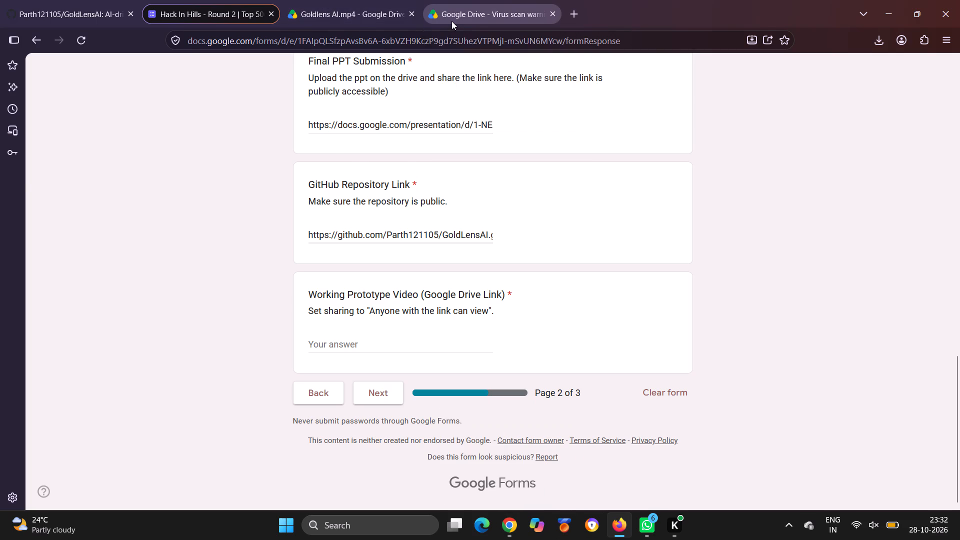
pyautogui.click(350, 0)
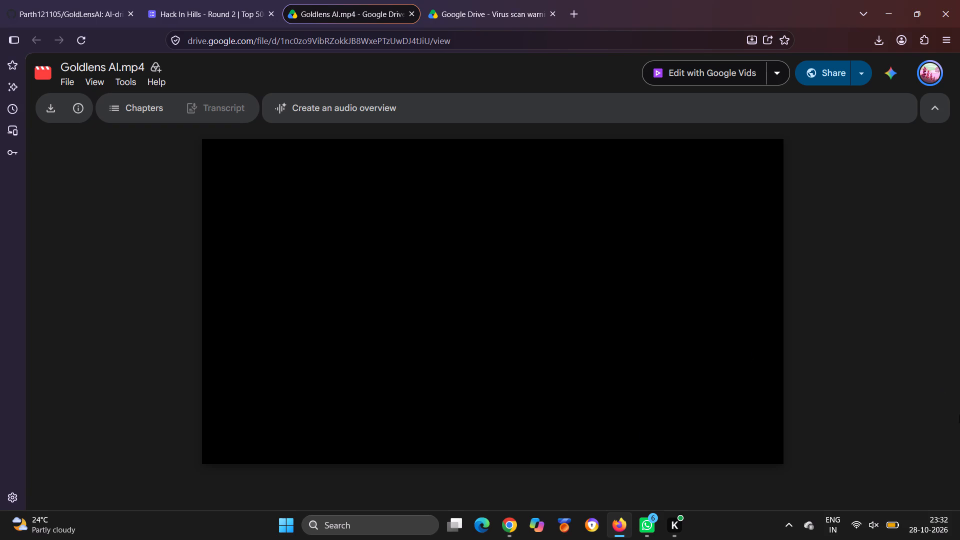
pyautogui.click(500, 11)
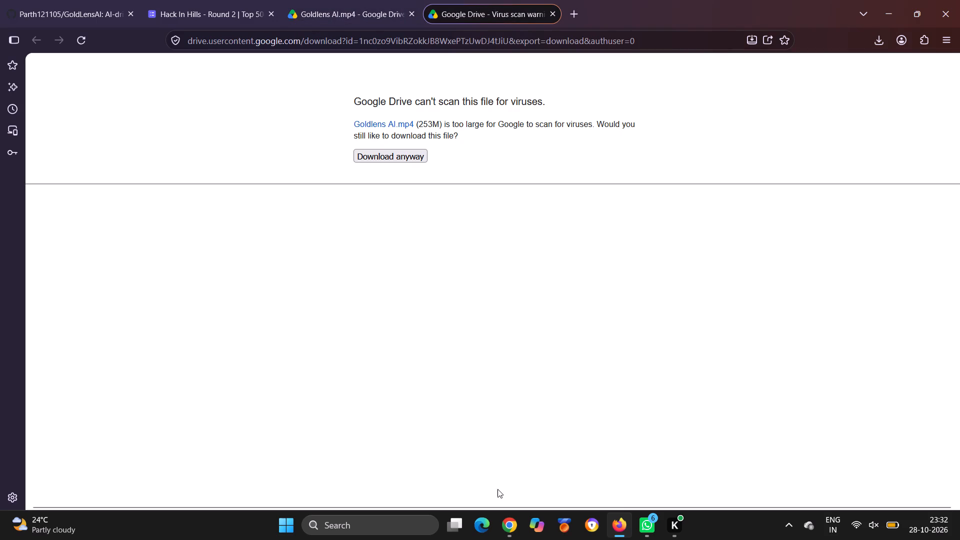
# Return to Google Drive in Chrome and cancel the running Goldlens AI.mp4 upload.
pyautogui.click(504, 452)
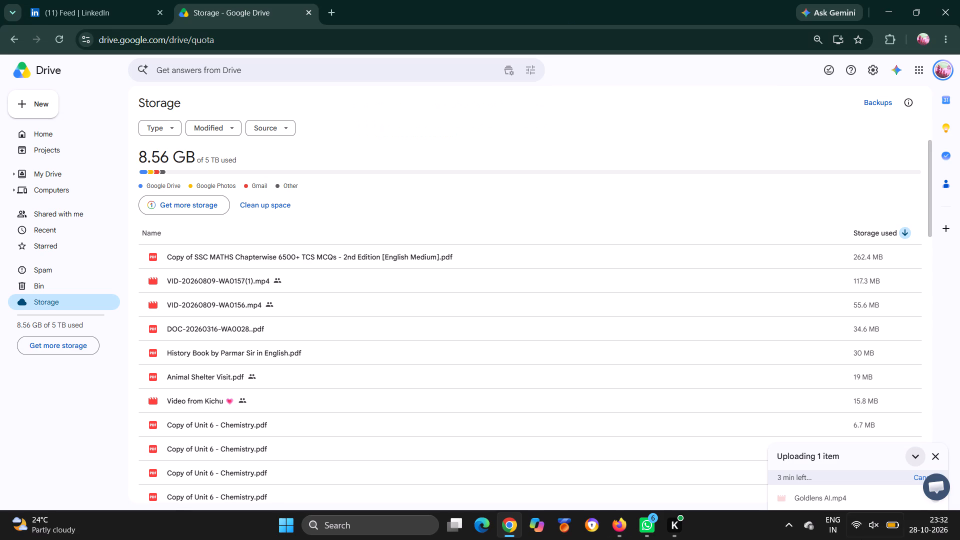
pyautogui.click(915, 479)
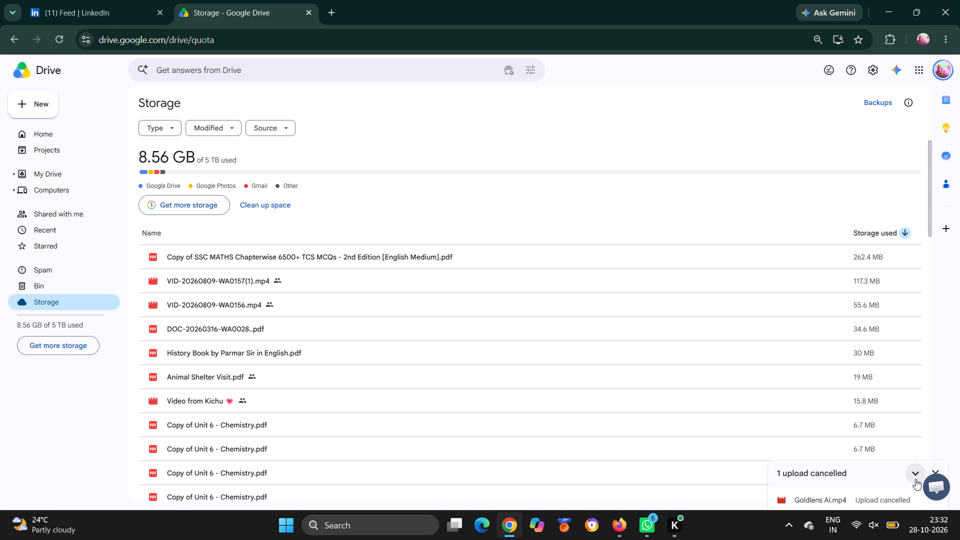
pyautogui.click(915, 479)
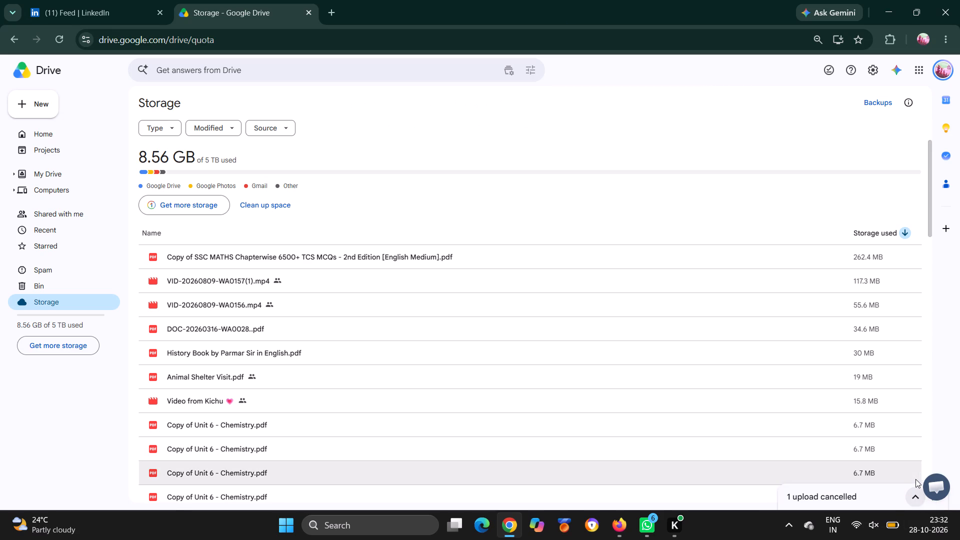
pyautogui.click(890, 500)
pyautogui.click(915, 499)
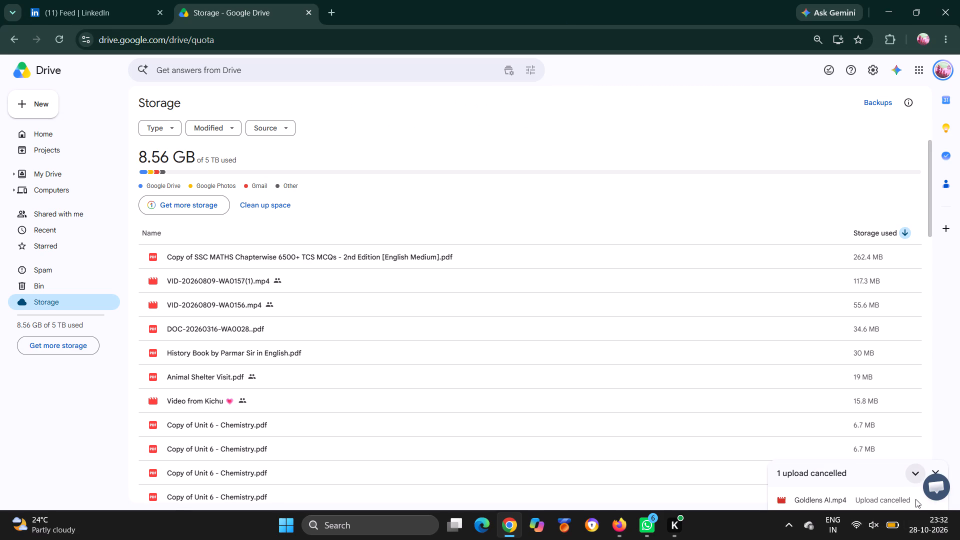
# Upload the Goldlens AI MP4 file from the Downloads folder, starting from Google Drive's home page.
pyautogui.click(32, 135)
pyautogui.click(35, 92)
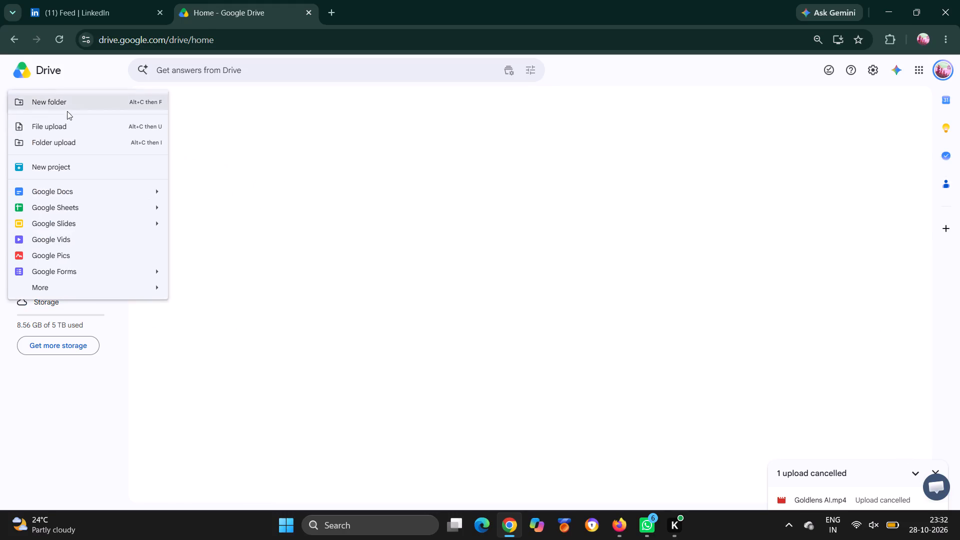
pyautogui.click(70, 122)
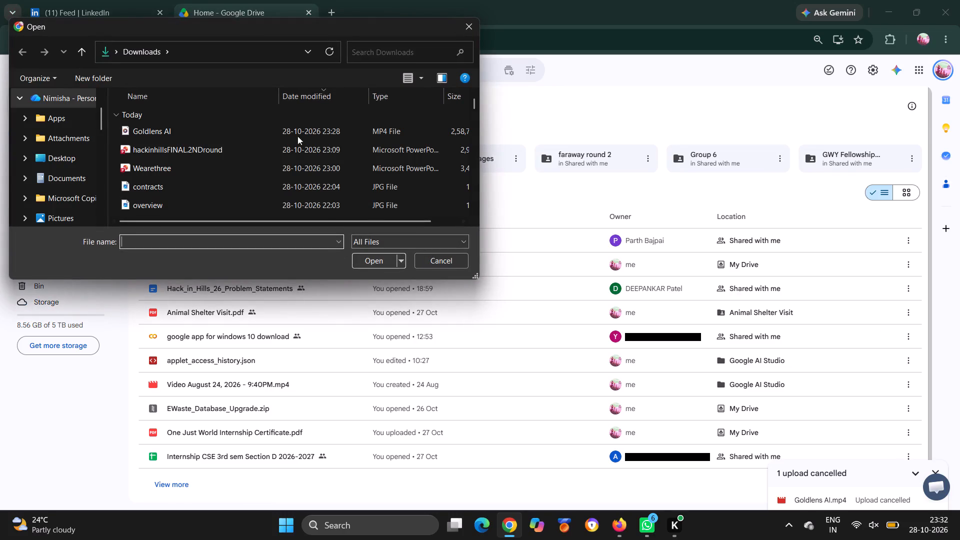
pyautogui.click(297, 128)
pyautogui.click(377, 257)
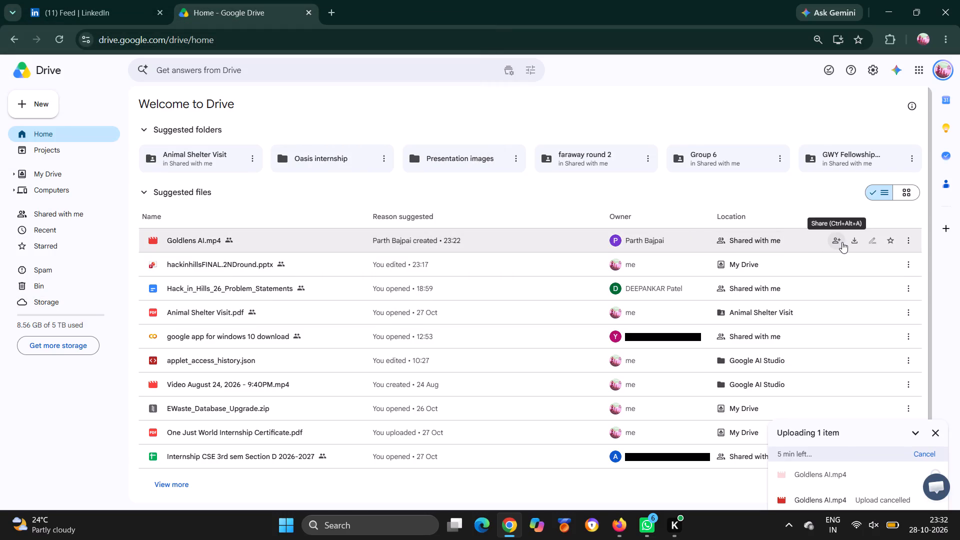
# Copy the sharing link of the Goldlens AI.mp4 file located in Shared with me.
pyautogui.click(767, 243)
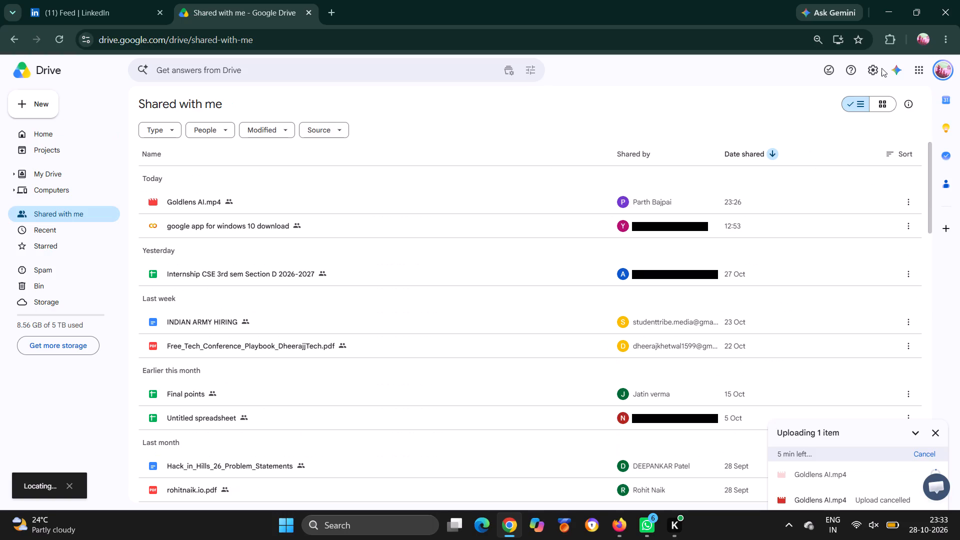
pyautogui.click(910, 196)
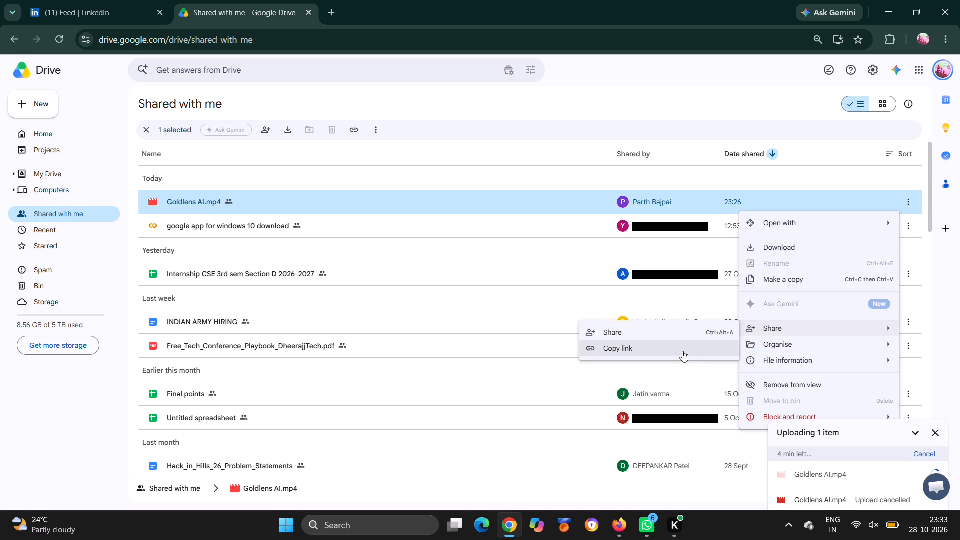
pyautogui.click(682, 351)
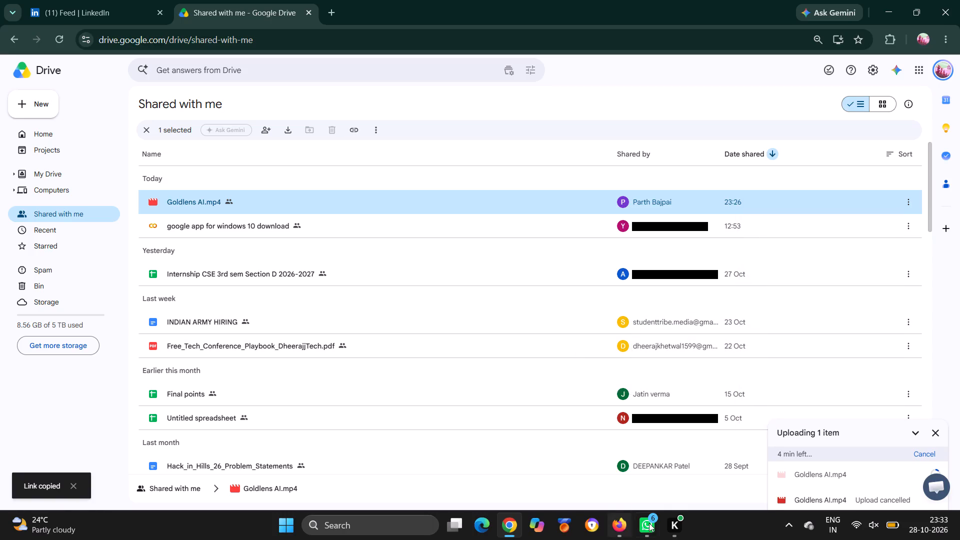
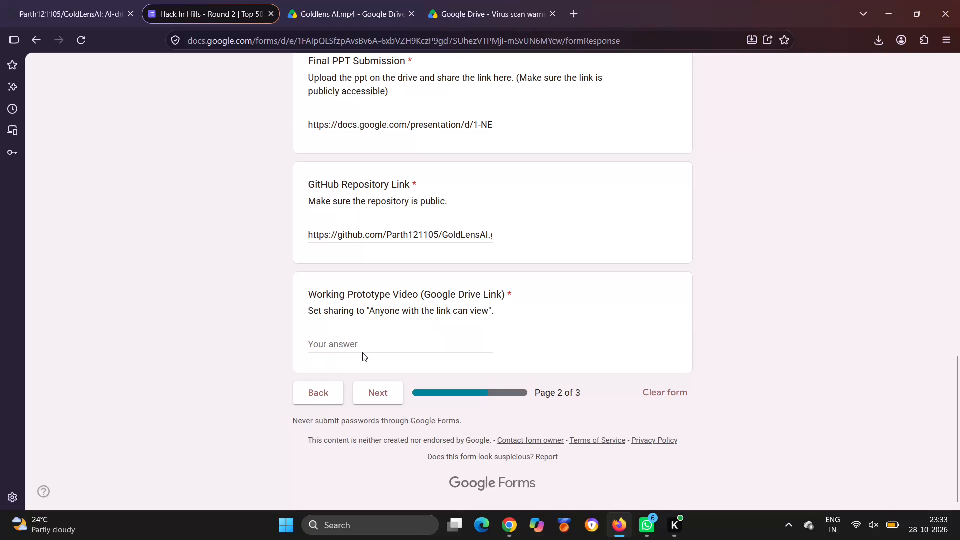
# Paste the copied Google Drive link into the form's Working Prototype Video answer field.
pyautogui.click(365, 348)
pyautogui.hotkey('ctrl', 'v')
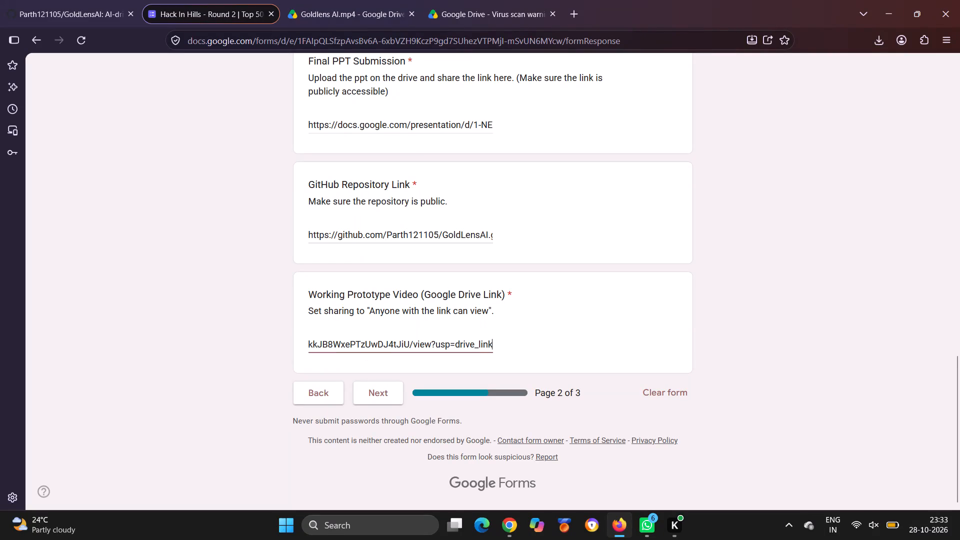
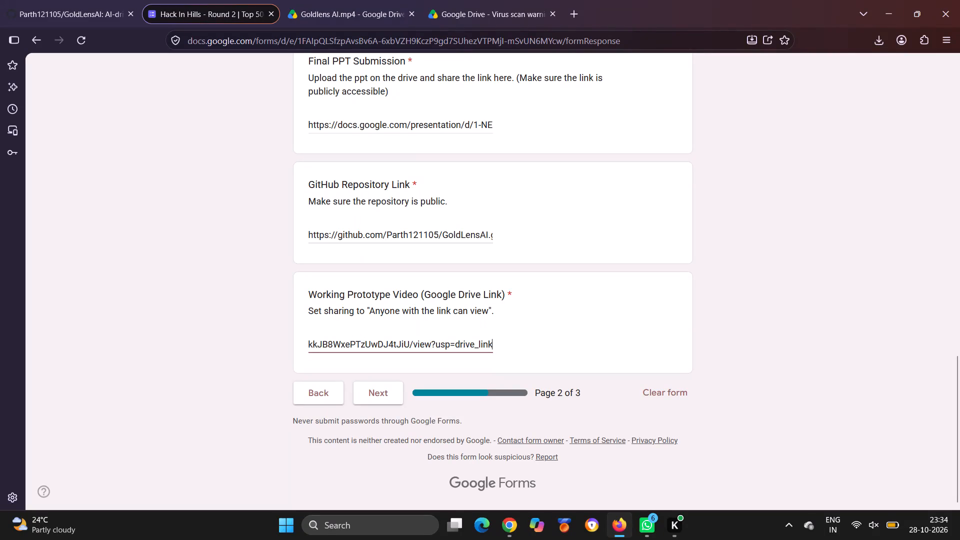
# Clear the Working Prototype Video answer completely and paste the copied Google Drive link into it again.
pyautogui.moveTo(312, 343); pyautogui.dragTo(536, 355)
pyautogui.press('BackSpace')
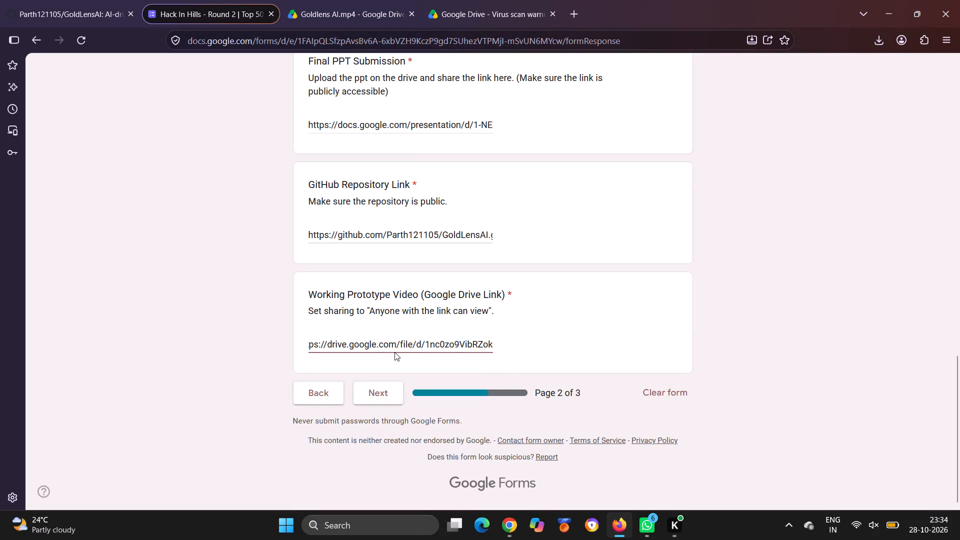
pyautogui.moveTo(310, 345); pyautogui.dragTo(535, 364)
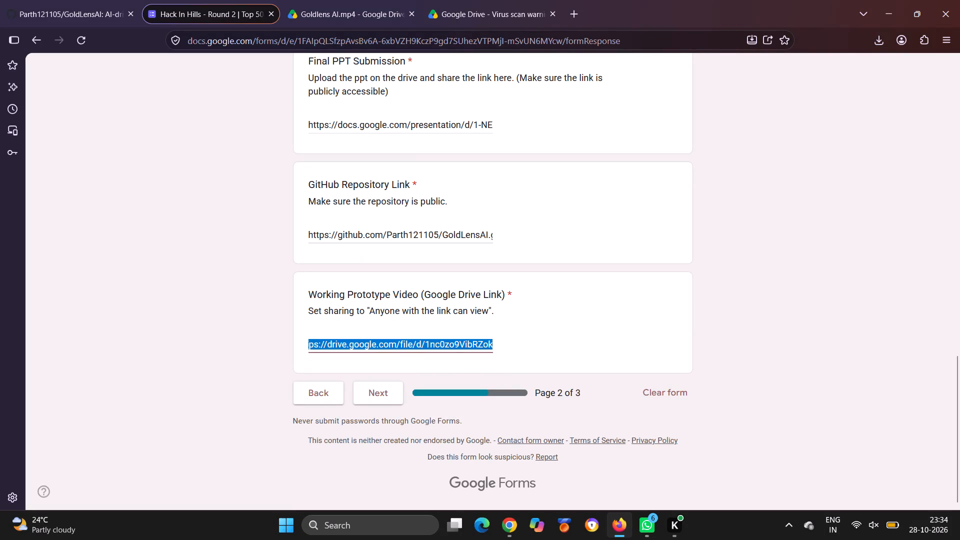
pyautogui.press('BackSpace')
pyautogui.click(417, 342)
pyautogui.press('BackSpace')
pyautogui.press('BackSpace')
pyautogui.press('BackSpace')
pyautogui.press('BackSpace')
pyautogui.press('BackSpace')
pyautogui.press('BackSpace')
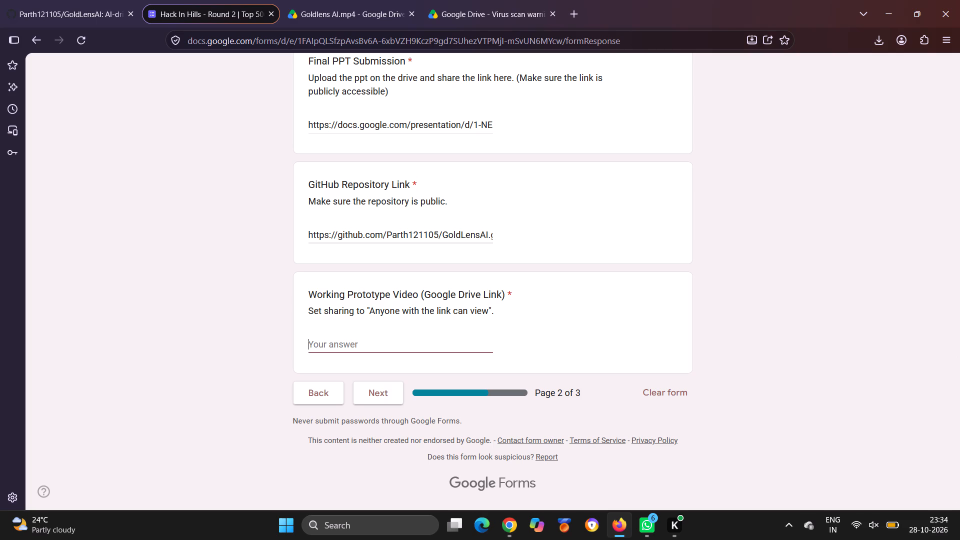
pyautogui.click(386, 336)
pyautogui.hotkey('ctrl', 'v')
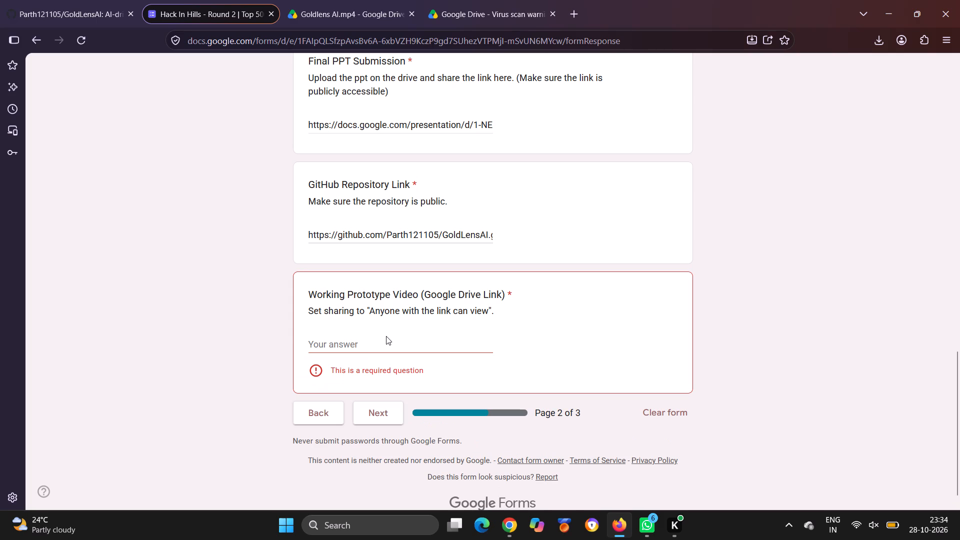
pyautogui.click(363, 352)
pyautogui.click(364, 348)
pyautogui.hotkey('ctrl', 'v')
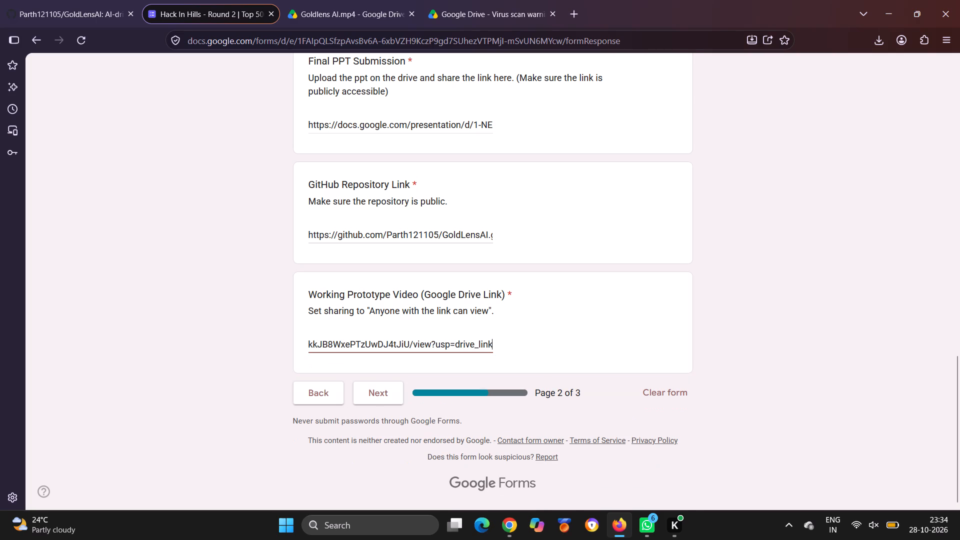
# Advance the form from page 2 to the Social Pitch Round page.
pyautogui.click(375, 389)
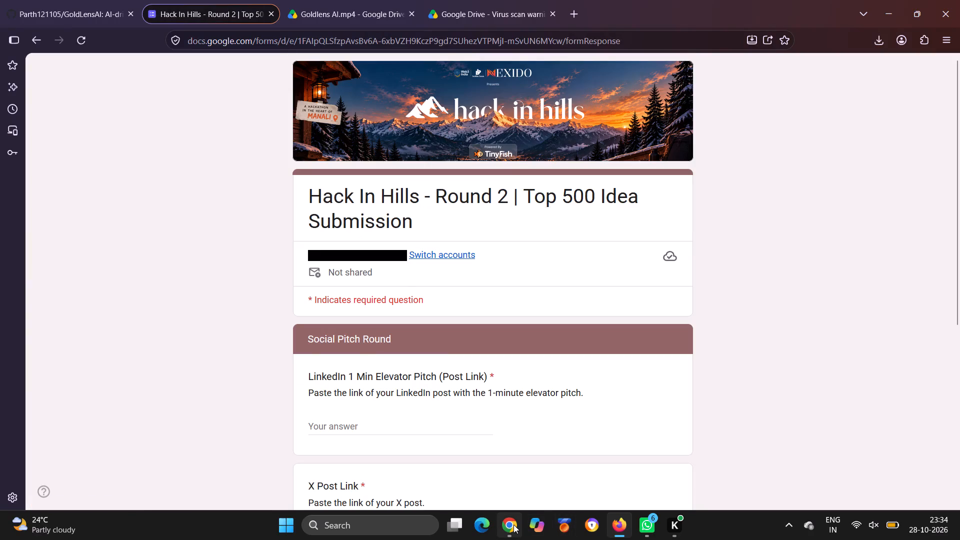
# Switch to Chrome and copy the link to the GoldLensAI post from the Activity section of the own LinkedIn profile.
pyautogui.click(513, 524)
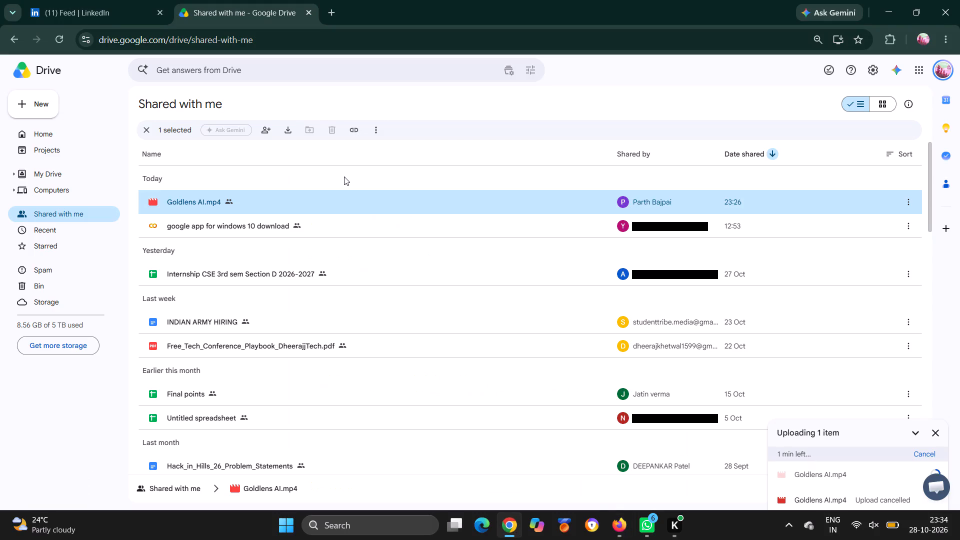
pyautogui.click(112, 11)
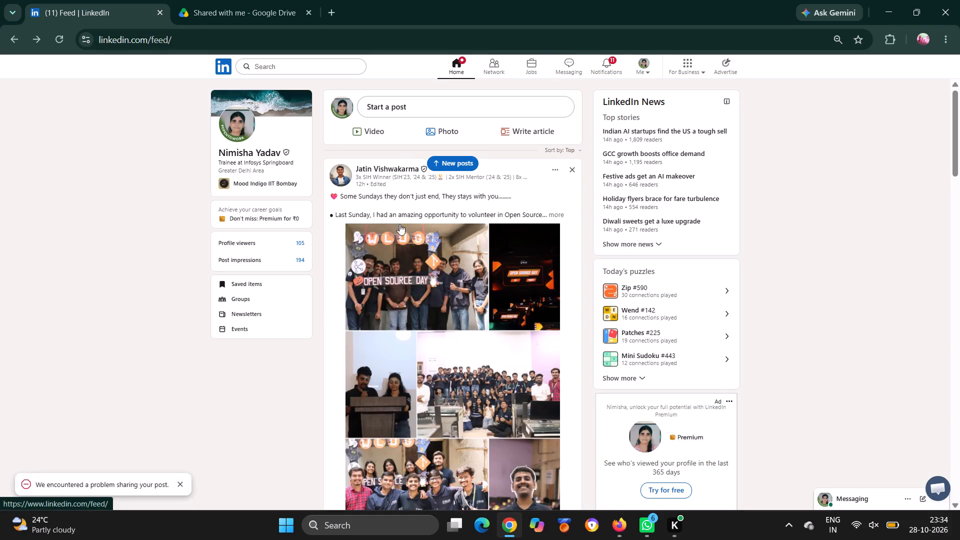
pyautogui.click(621, 531)
pyautogui.scroll(-6, 491, 423)
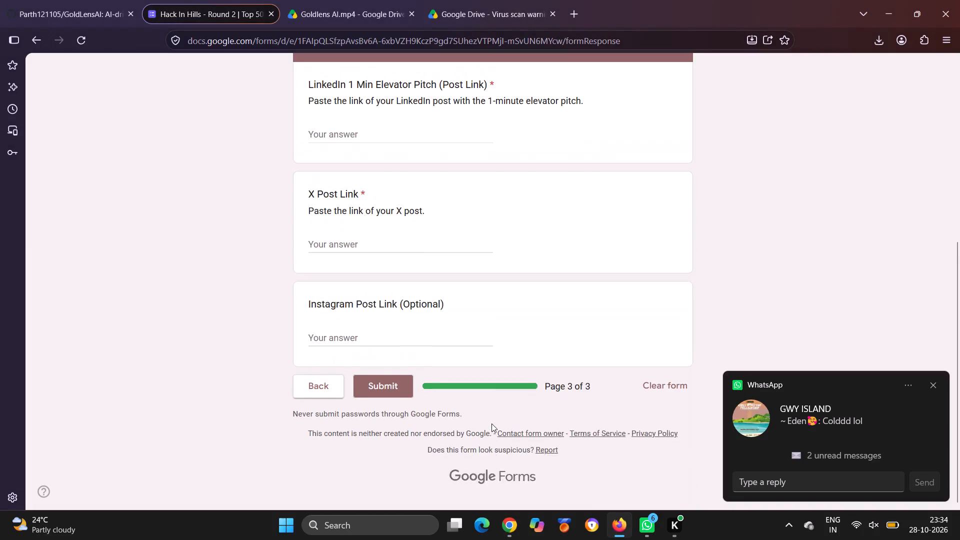
pyautogui.scroll(-2, 491, 423)
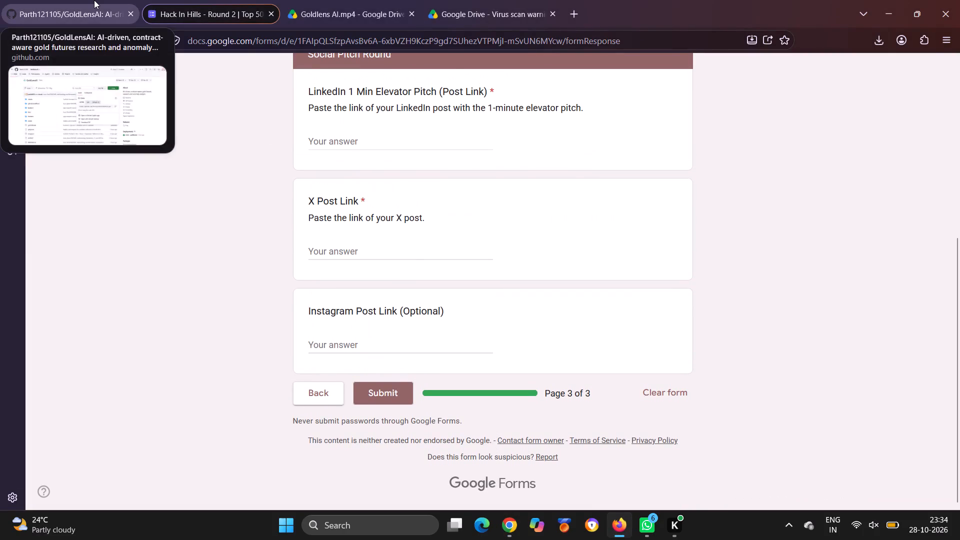
pyautogui.click(510, 524)
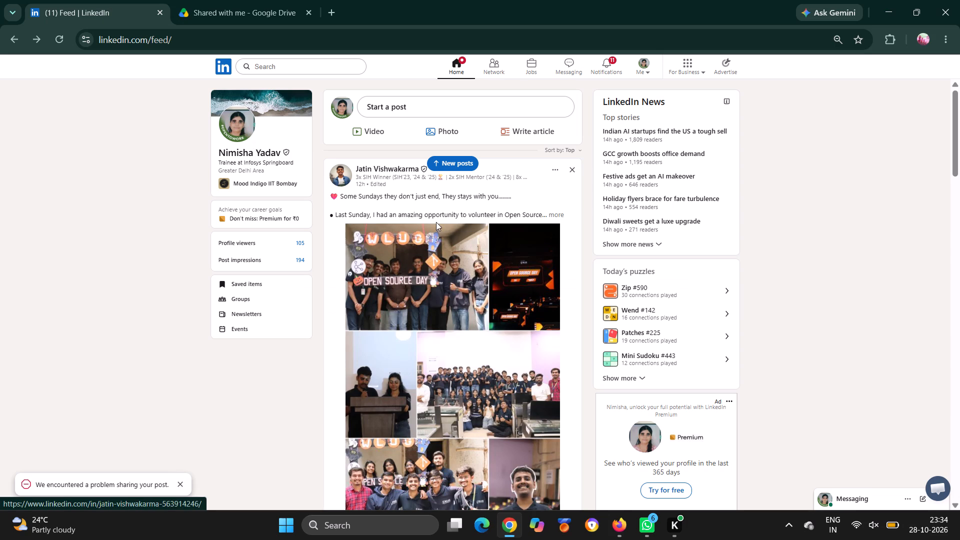
pyautogui.click(457, 164)
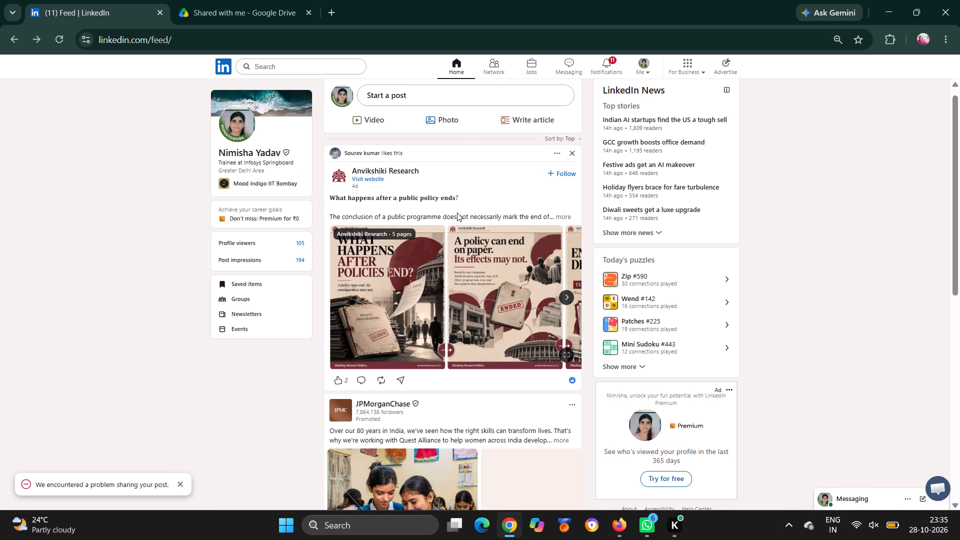
pyautogui.click(231, 119)
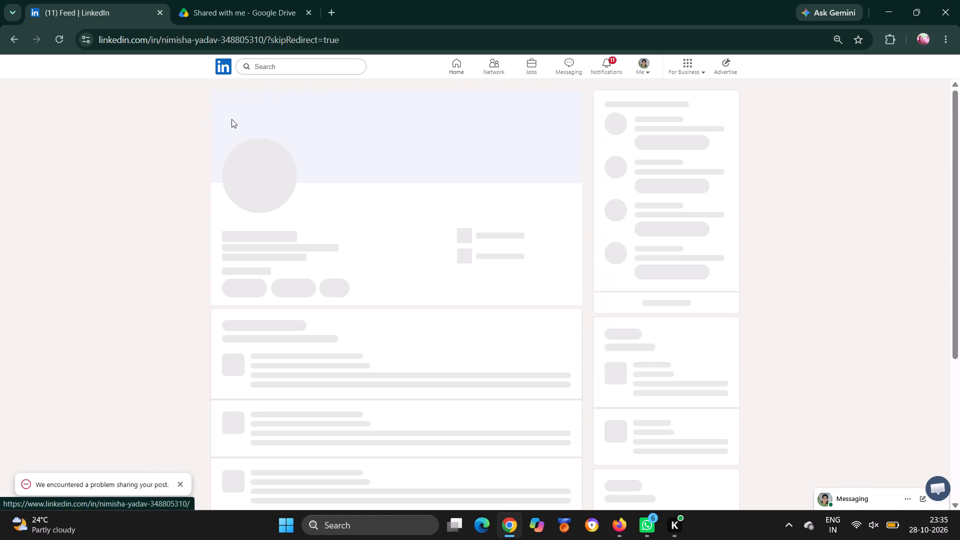
pyautogui.scroll(-2, 306, 277)
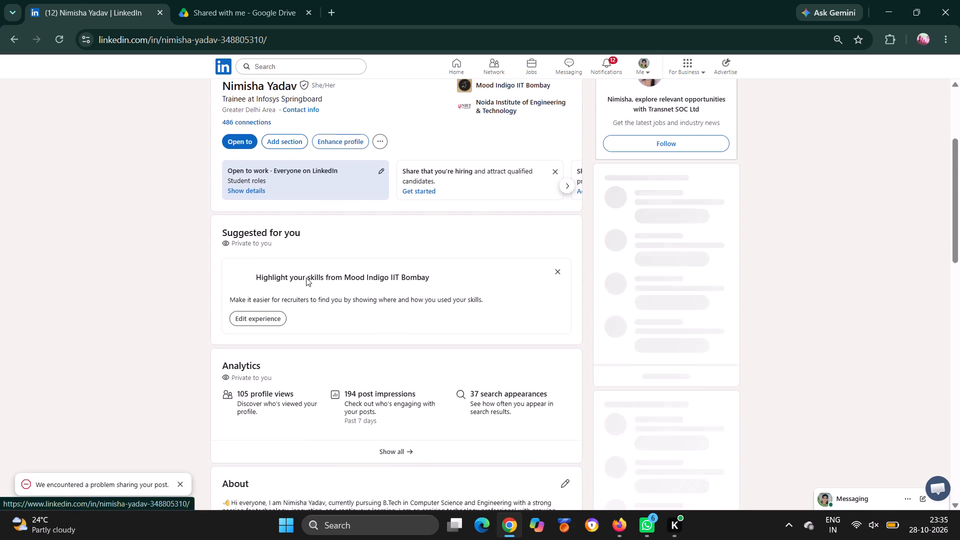
pyautogui.scroll(-5, 306, 277)
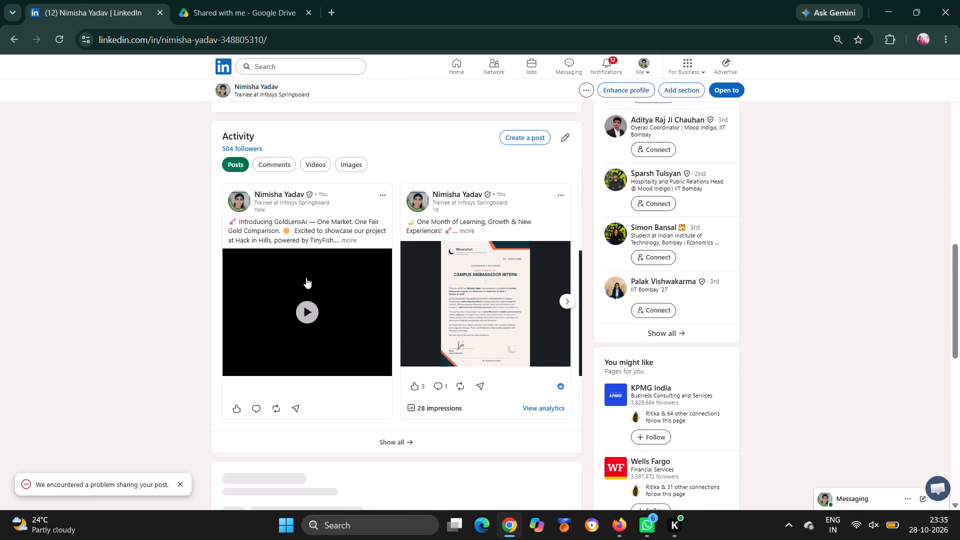
pyautogui.click(378, 197)
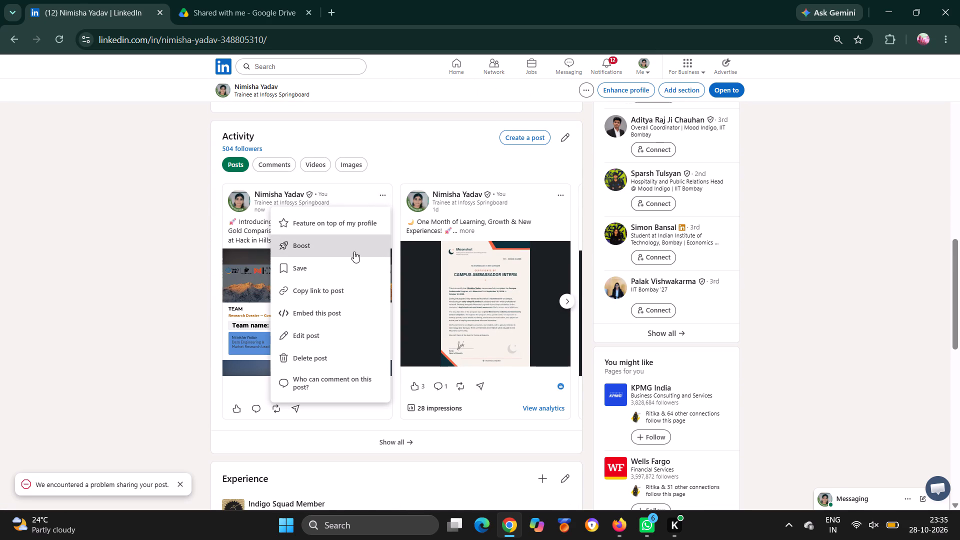
pyautogui.click(338, 289)
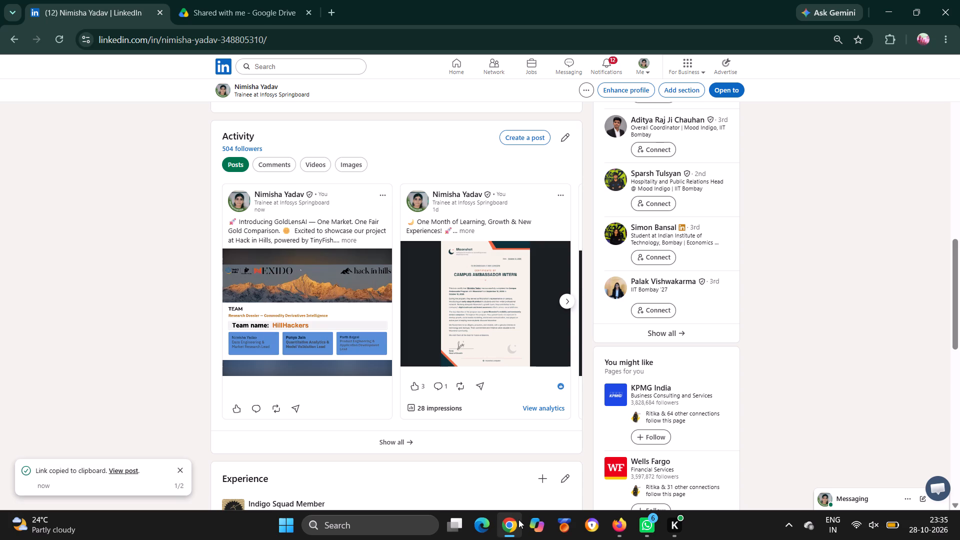
# Back in the Firefox form, paste the copied post link into the LinkedIn 1 Min Elevator Pitch answer field.
pyautogui.click(628, 533)
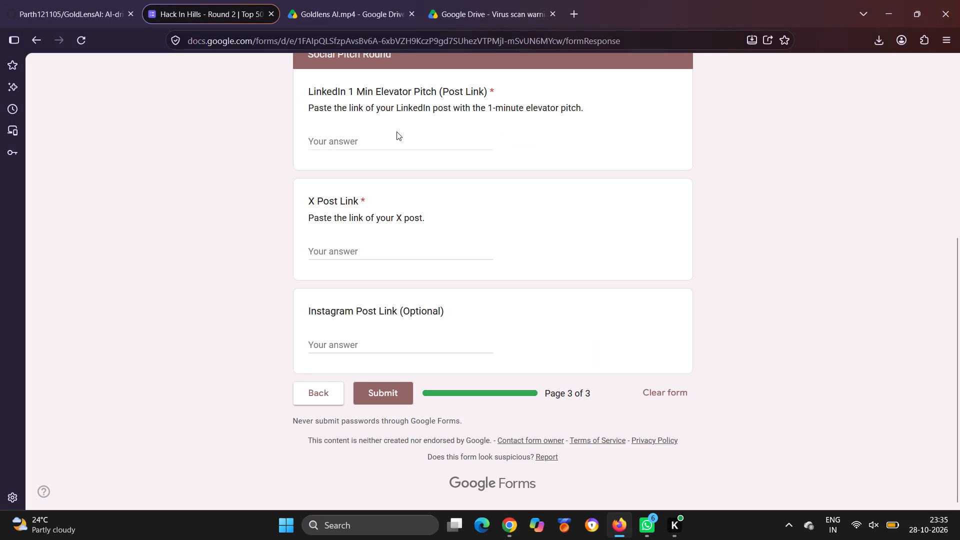
pyautogui.click(394, 138)
pyautogui.hotkey('ctrl', 'v')
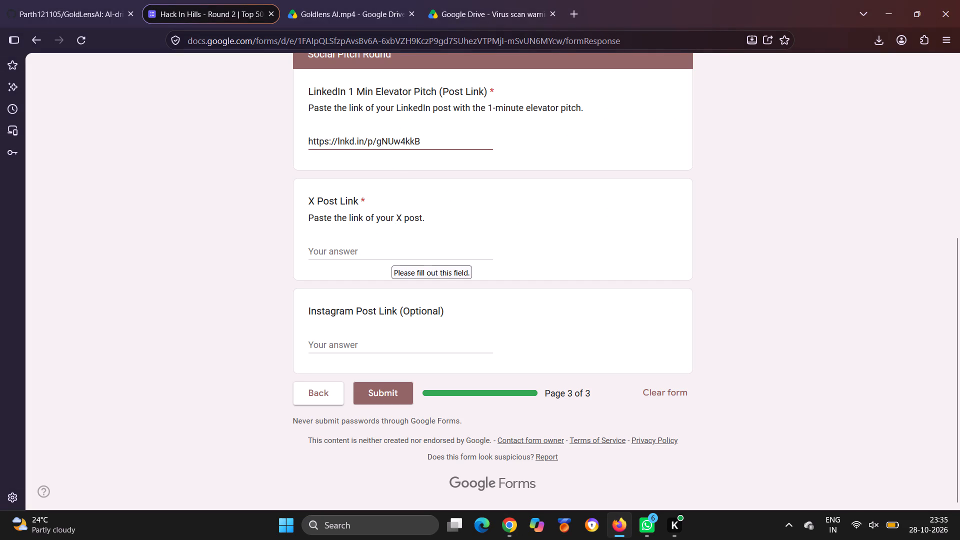
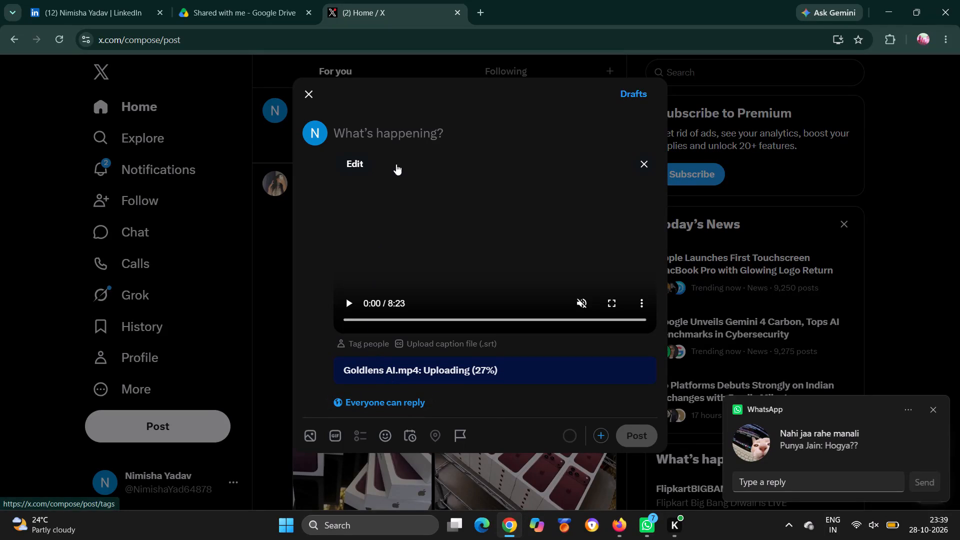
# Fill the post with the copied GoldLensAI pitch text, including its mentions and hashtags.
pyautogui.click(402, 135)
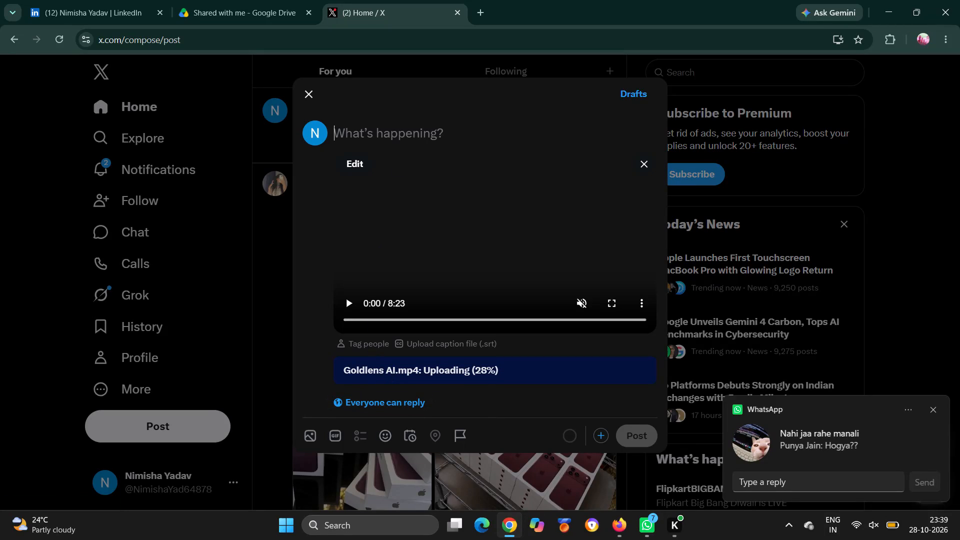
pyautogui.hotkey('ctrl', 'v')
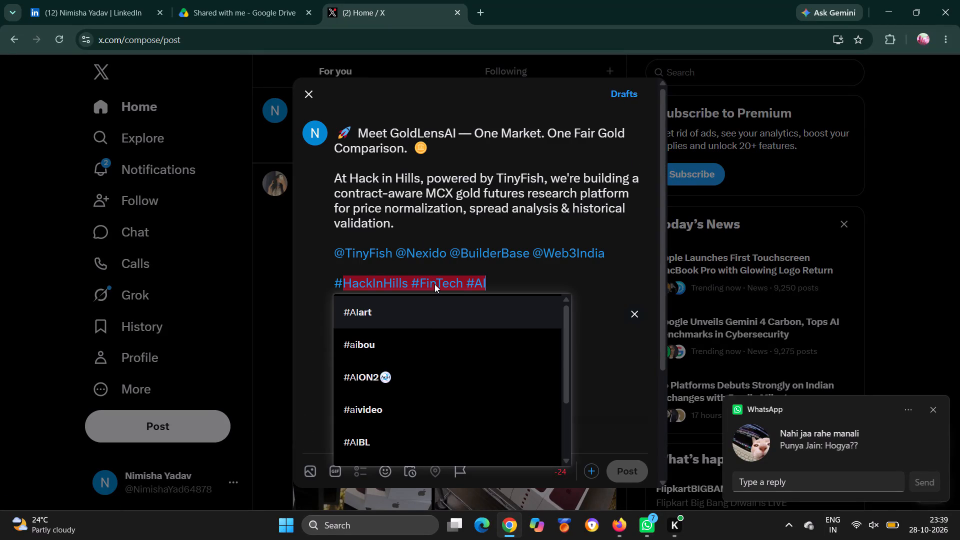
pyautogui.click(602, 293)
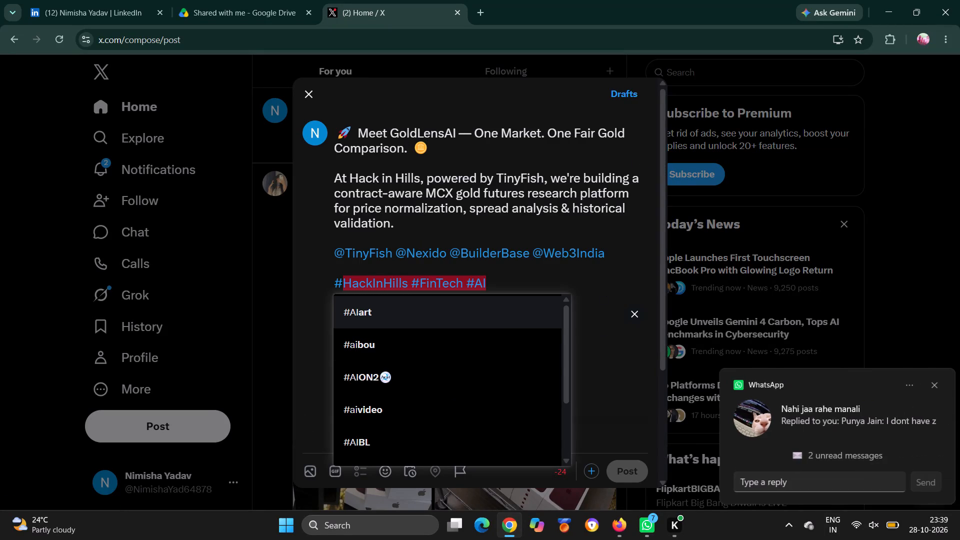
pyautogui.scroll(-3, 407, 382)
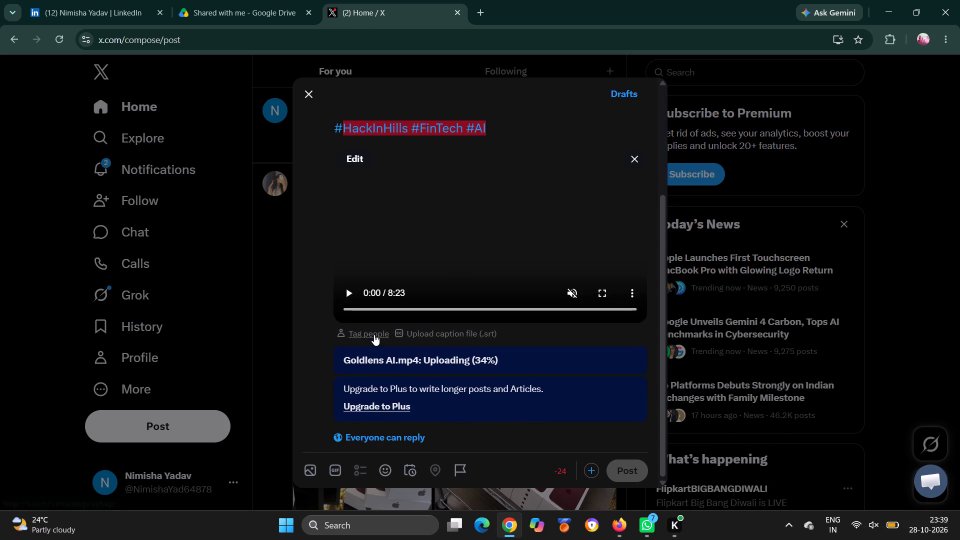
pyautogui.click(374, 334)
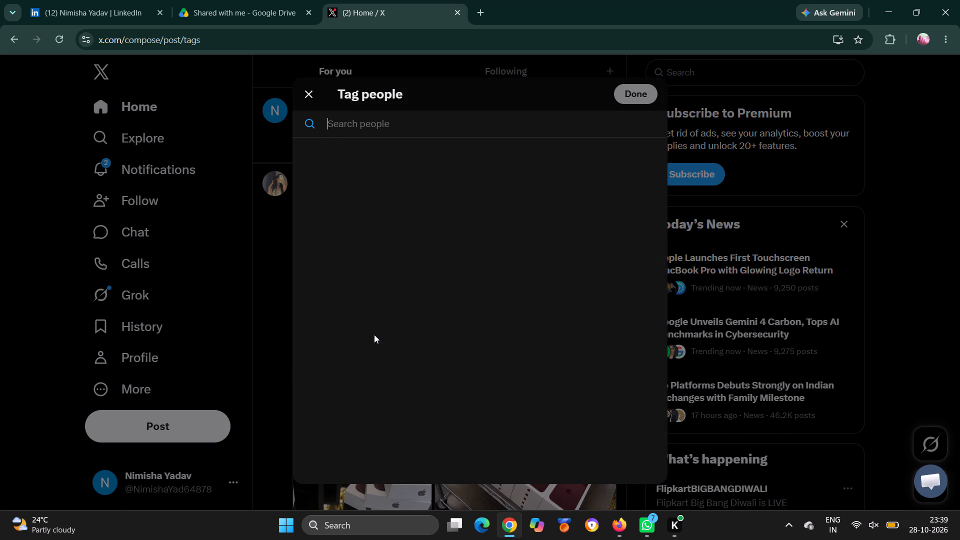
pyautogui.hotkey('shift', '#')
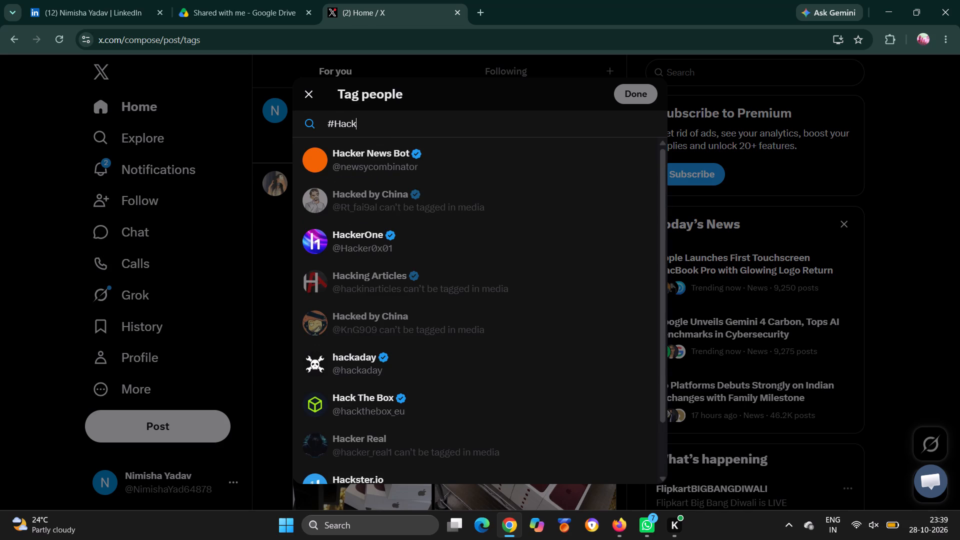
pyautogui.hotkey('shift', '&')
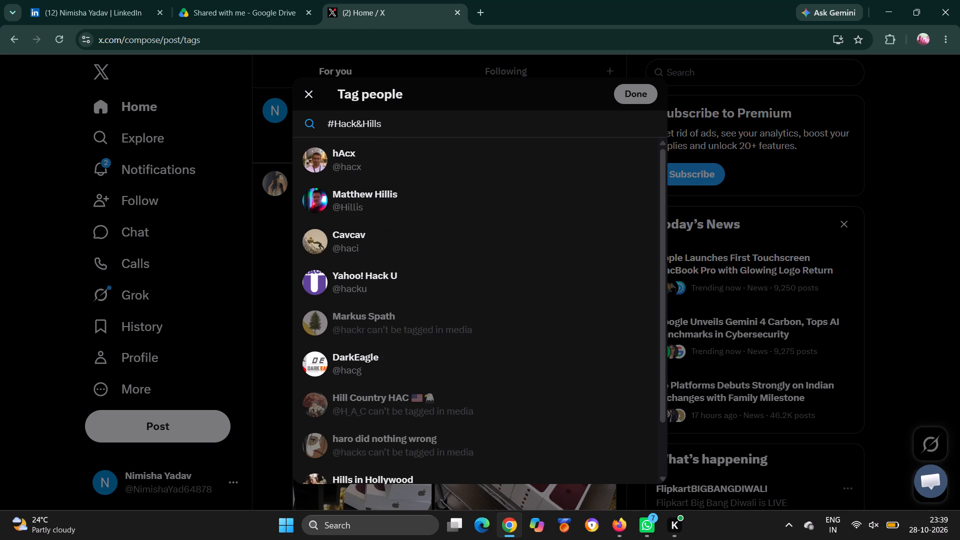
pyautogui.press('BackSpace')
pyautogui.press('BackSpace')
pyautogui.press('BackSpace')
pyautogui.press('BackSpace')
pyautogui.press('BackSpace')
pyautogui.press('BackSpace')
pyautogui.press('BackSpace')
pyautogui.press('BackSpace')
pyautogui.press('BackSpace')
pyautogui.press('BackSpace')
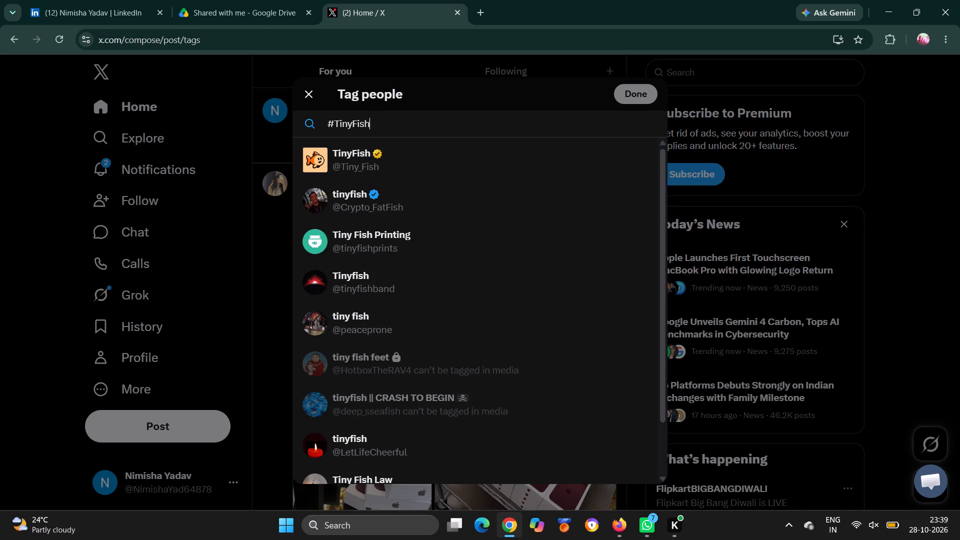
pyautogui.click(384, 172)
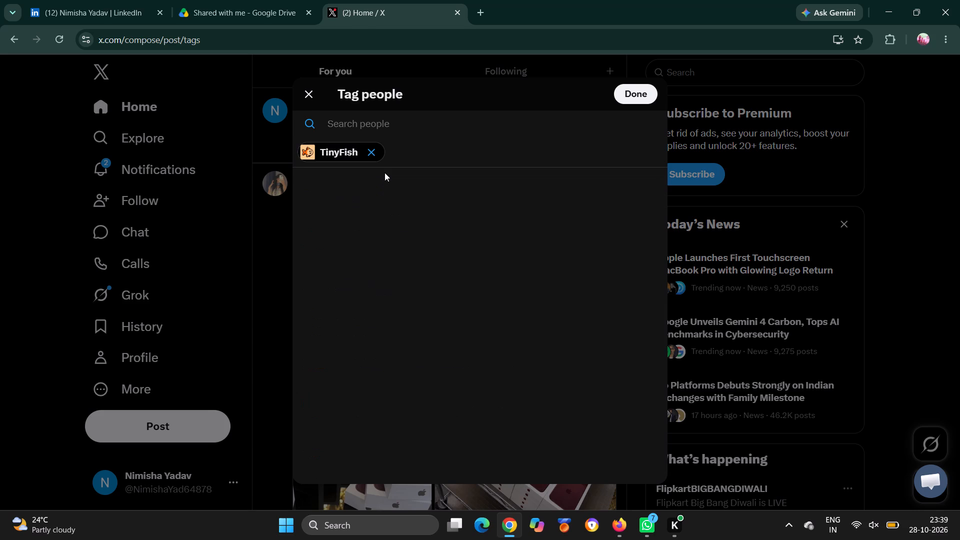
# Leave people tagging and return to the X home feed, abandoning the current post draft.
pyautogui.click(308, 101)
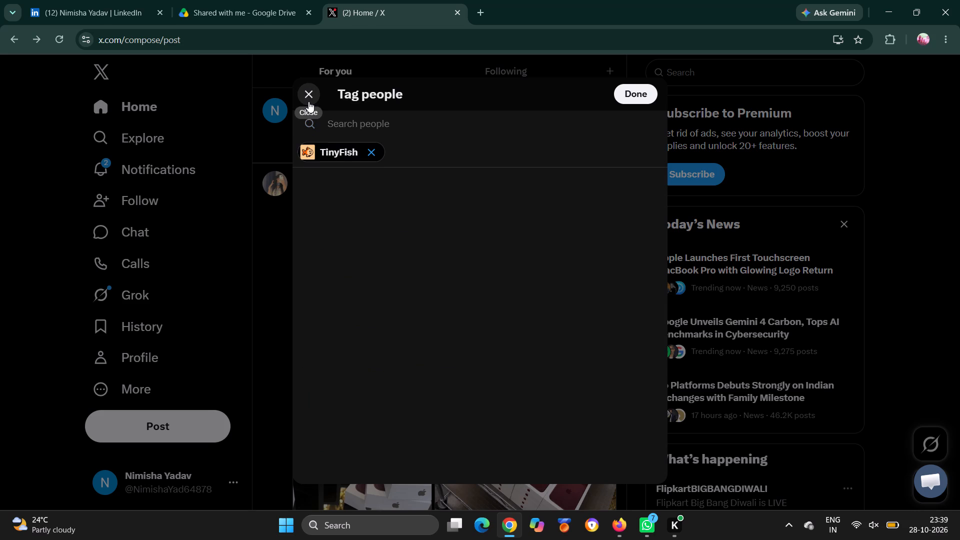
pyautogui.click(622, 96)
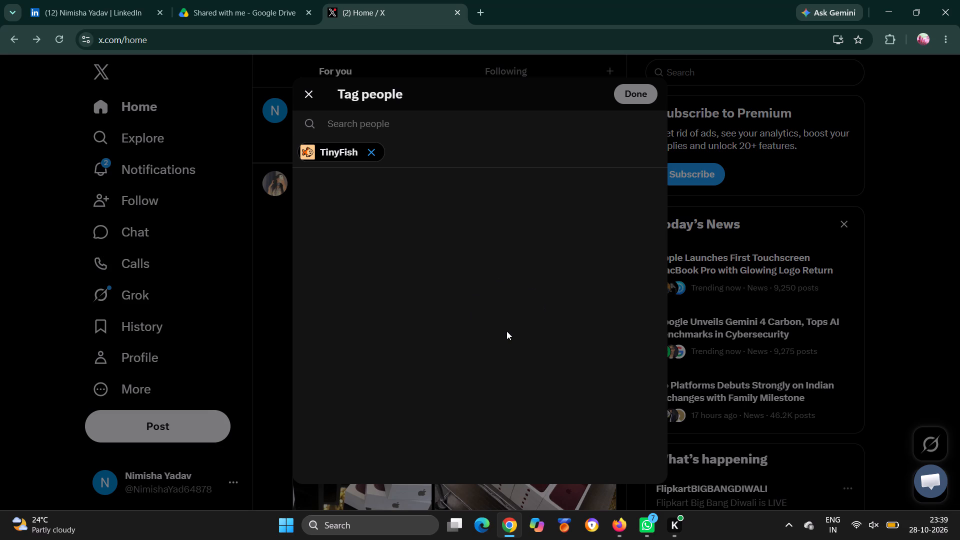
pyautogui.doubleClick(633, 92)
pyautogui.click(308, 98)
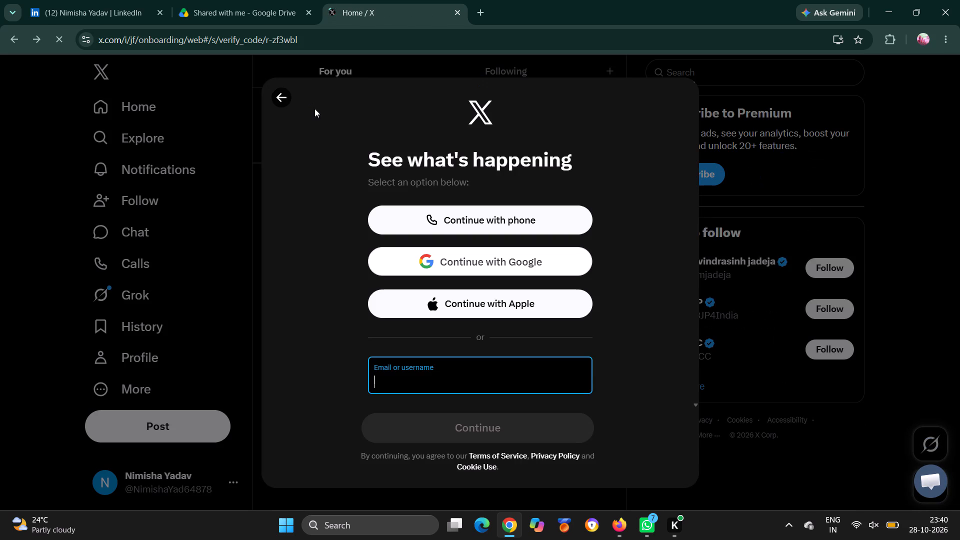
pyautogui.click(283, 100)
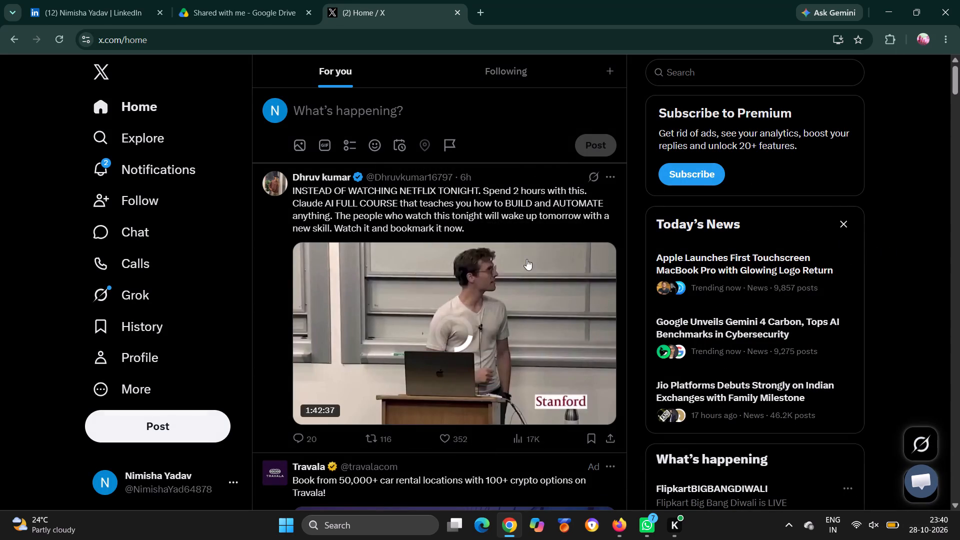
# Start a new X post and attach the Goldlens AI MP4 video from the Downloads folder.
pyautogui.click(158, 418)
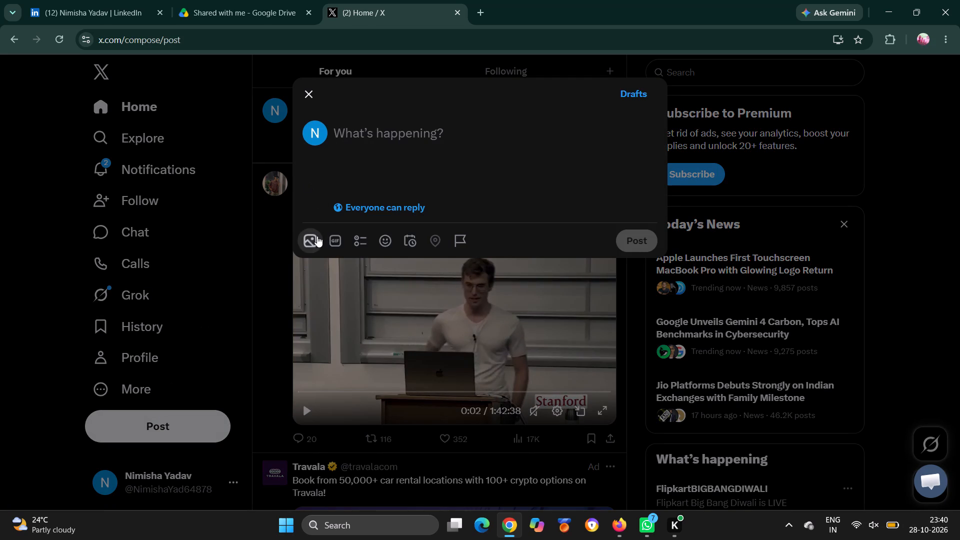
pyautogui.click(316, 236)
pyautogui.click(316, 245)
pyautogui.click(133, 133)
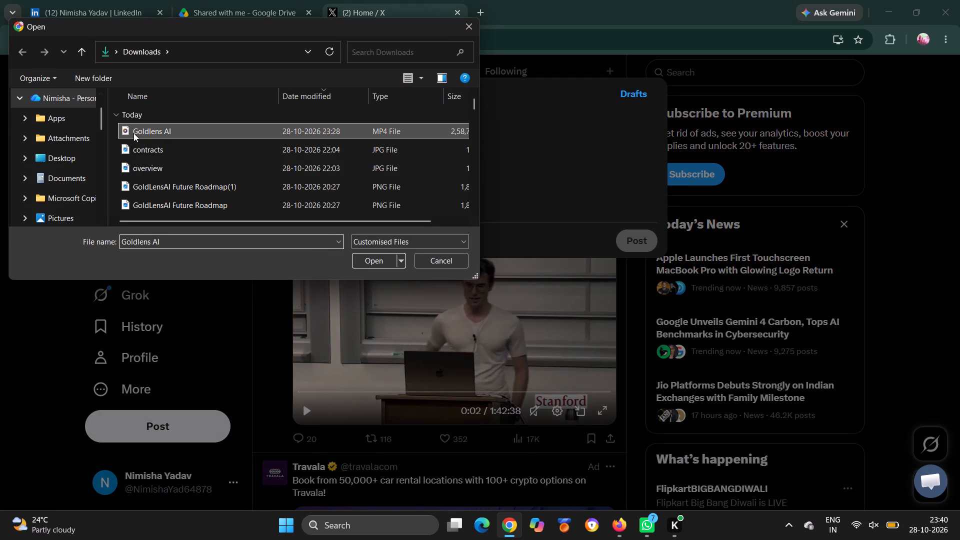
pyautogui.click(359, 258)
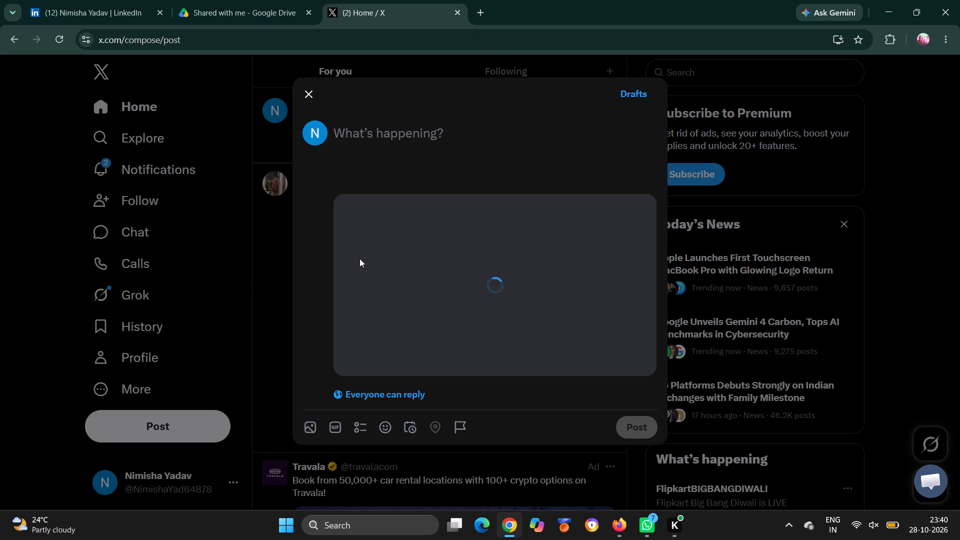
# Paste the copied GoldLensAI pitch text with its mentions and hashtags into the post and try to publish it.
pyautogui.click(384, 146)
pyautogui.hotkey('ctrl', 'v')
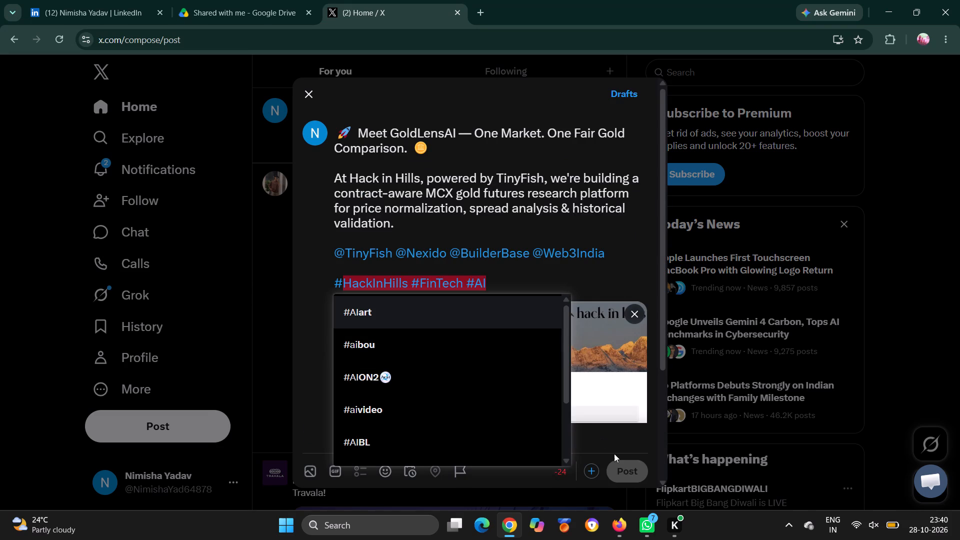
pyautogui.click(570, 264)
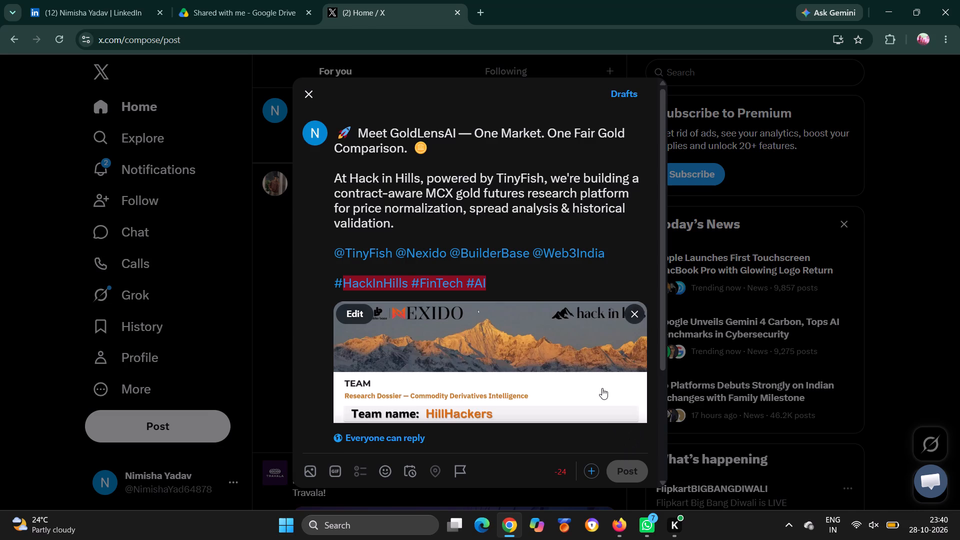
pyautogui.scroll(-3, 602, 388)
pyautogui.click(627, 464)
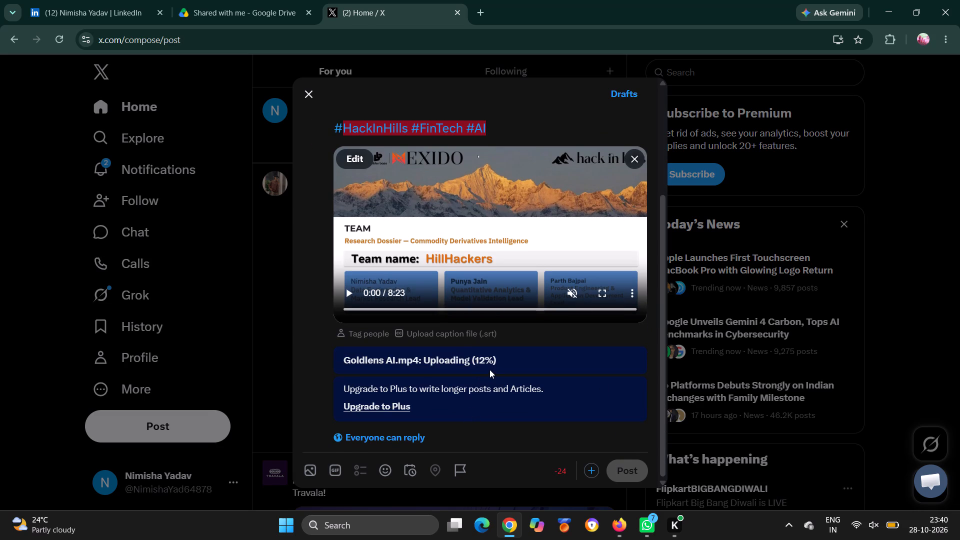
# Switch to Firefox and check the post link questions on the Hack In Hills form's Social Pitch Round page.
pyautogui.click(620, 518)
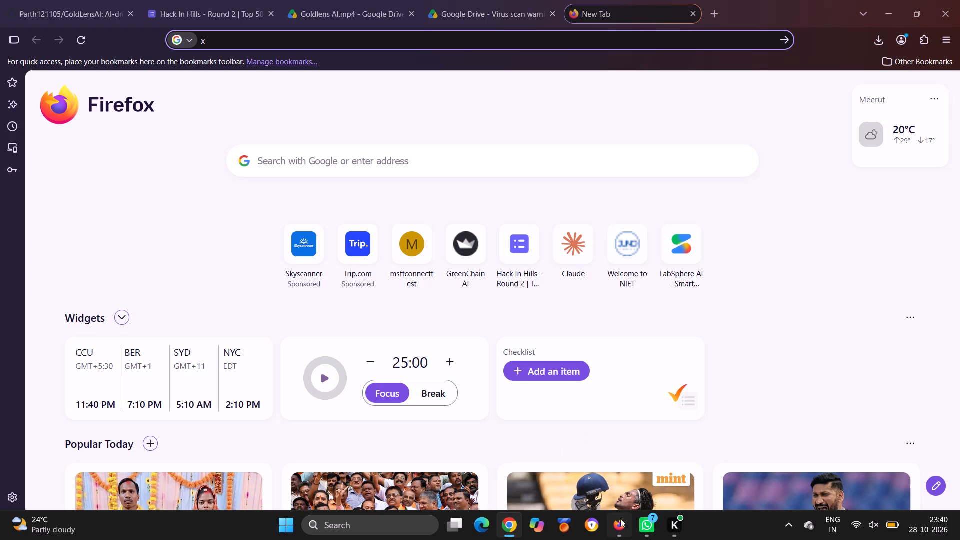
pyautogui.click(269, 0)
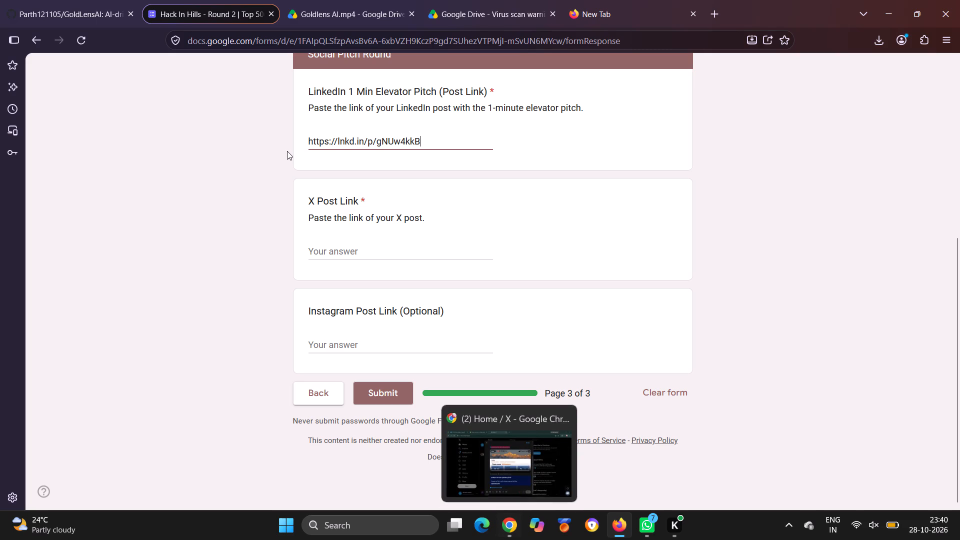
pyautogui.click(118, 21)
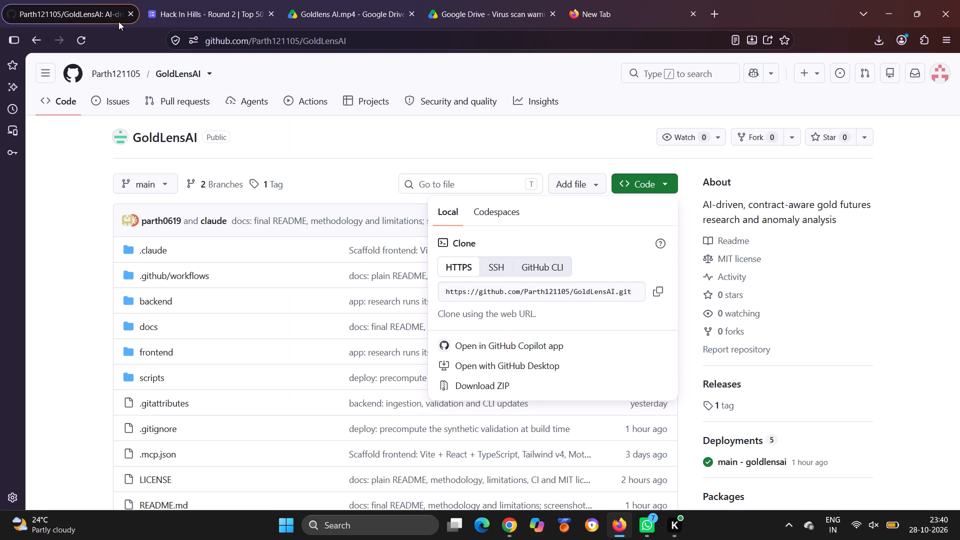
pyautogui.click(190, 9)
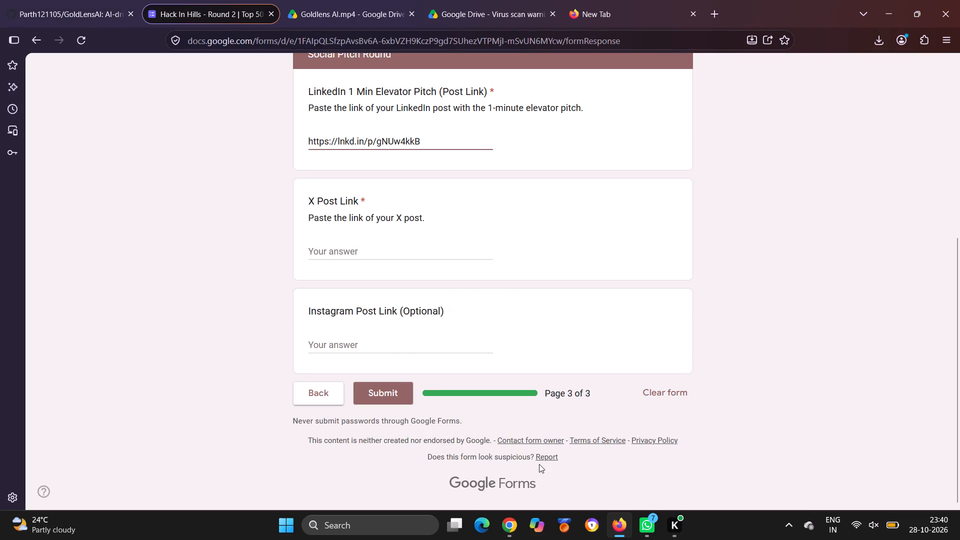
# Switch to Chrome and copy the link of the newest LinkedIn post, the GoldLensAI introduction, from the profile's Activity section.
pyautogui.click(504, 525)
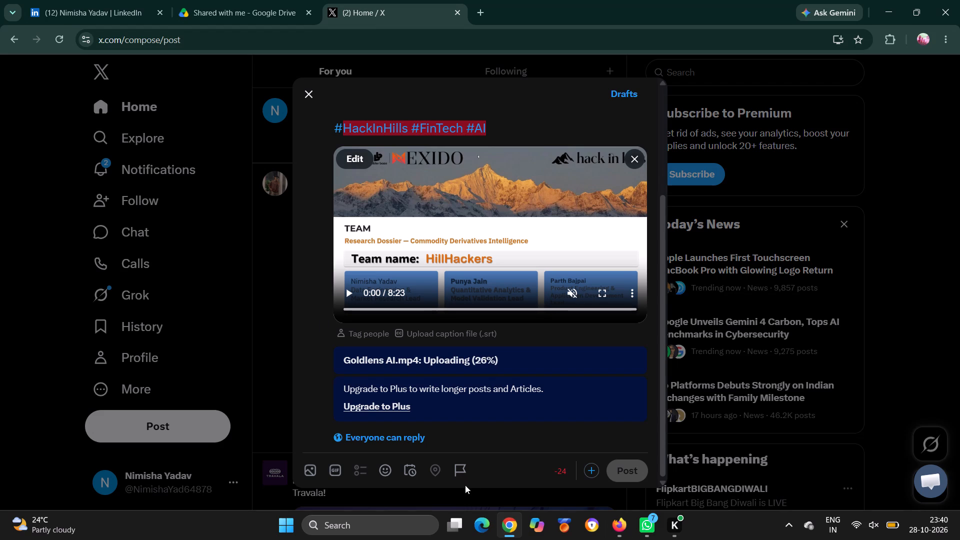
pyautogui.click(127, 22)
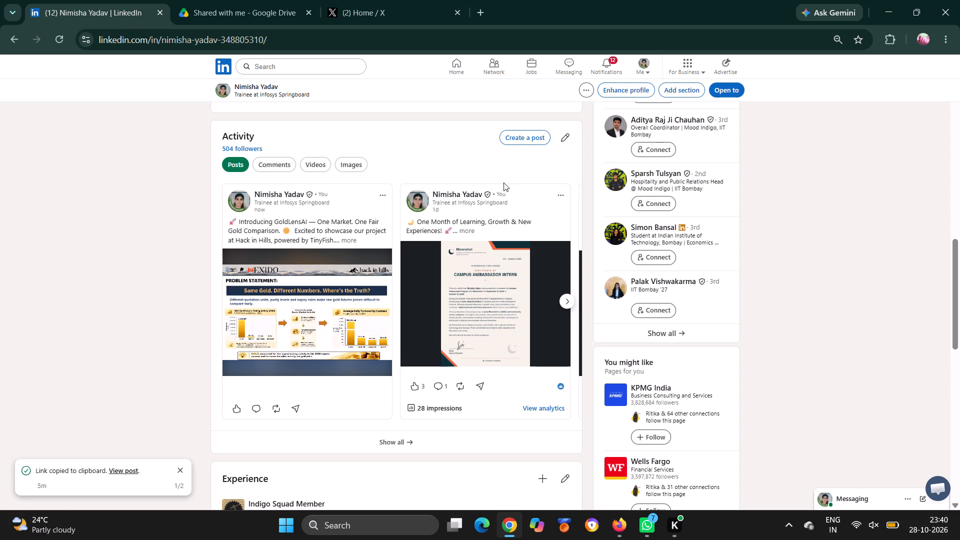
pyautogui.click(383, 193)
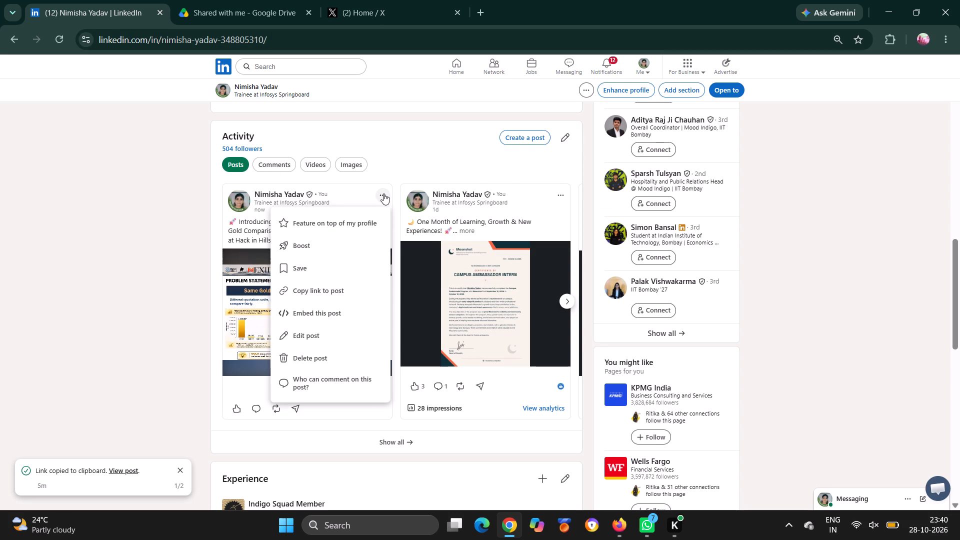
pyautogui.click(339, 285)
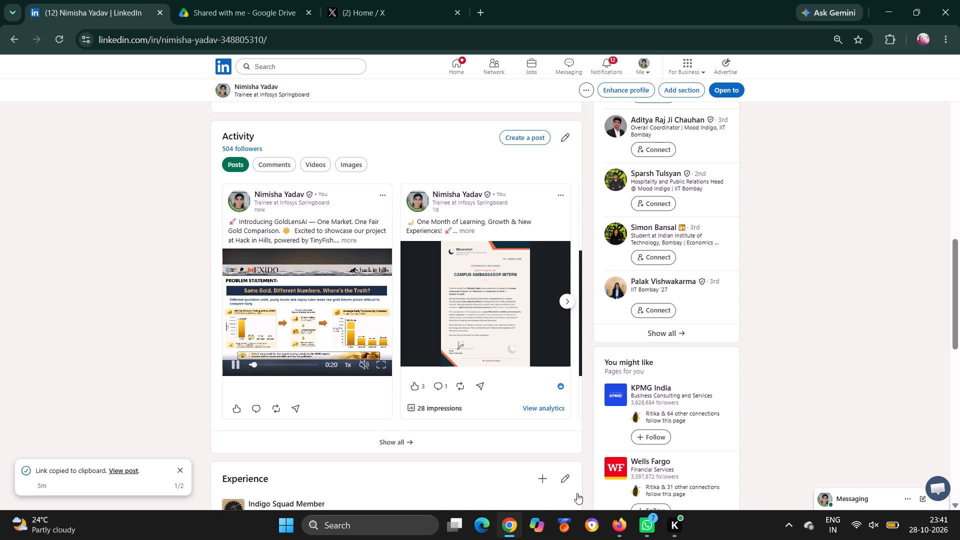
# Back in Firefox, replace the LinkedIn 1 Min Elevator Pitch answer in the form with the copied post link.
pyautogui.click(626, 515)
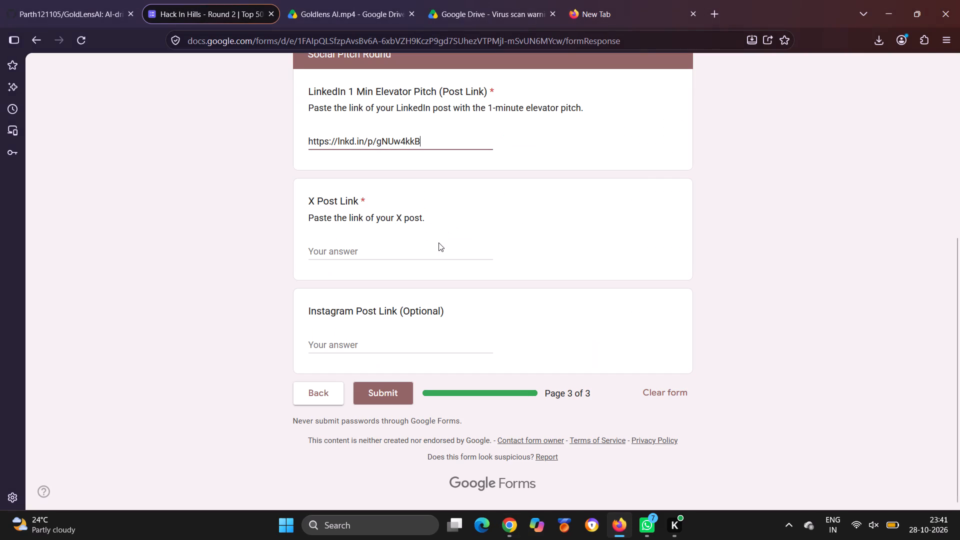
pyautogui.moveTo(428, 138); pyautogui.dragTo(308, 129)
pyautogui.press('BackSpace')
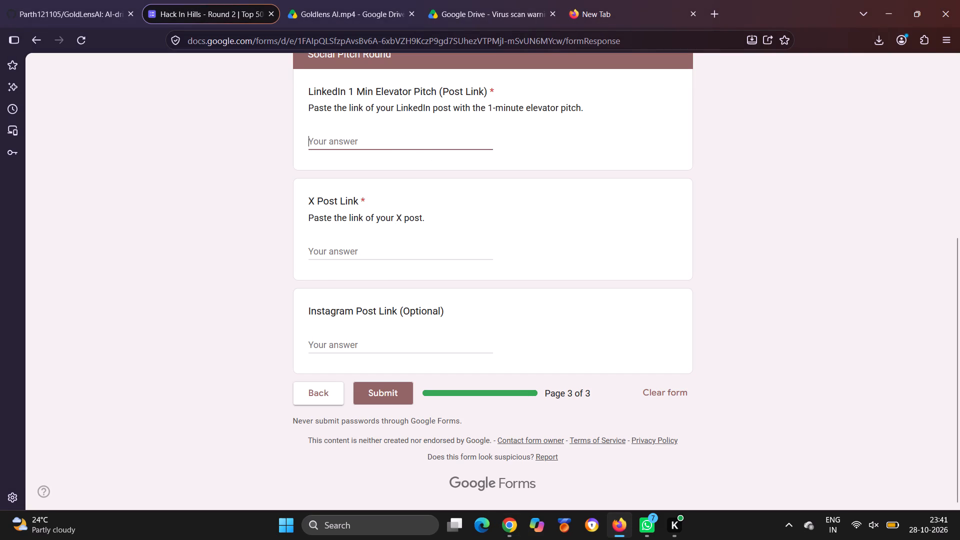
pyautogui.hotkey('ctrl', 'v')
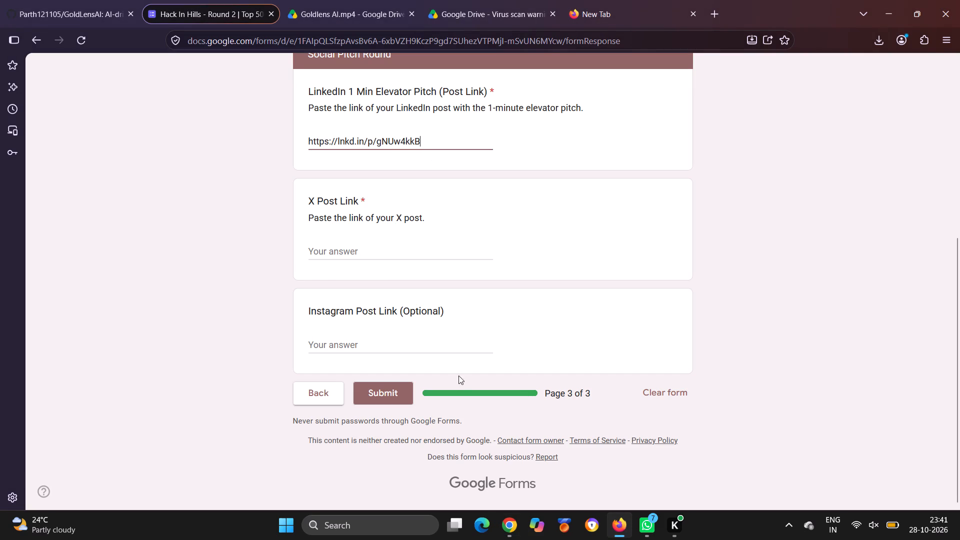
# Return to the X post draft in Chrome and check the upload of the Goldlens AI video.
pyautogui.click(504, 524)
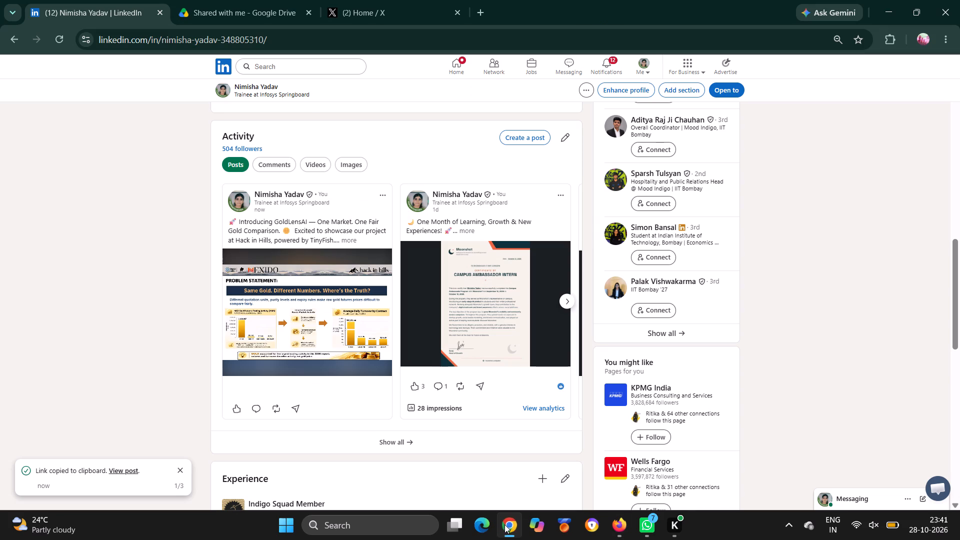
pyautogui.click(610, 530)
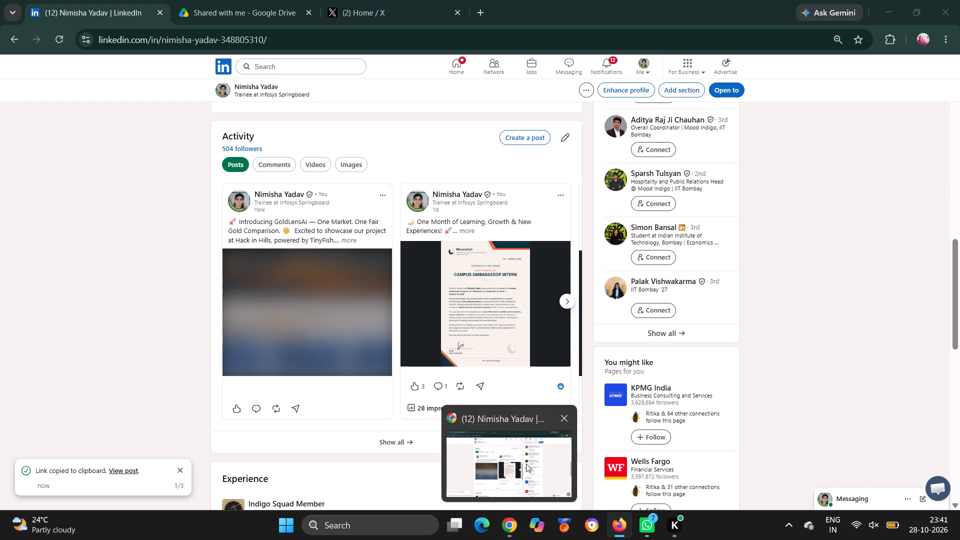
pyautogui.click(526, 463)
pyautogui.click(409, 12)
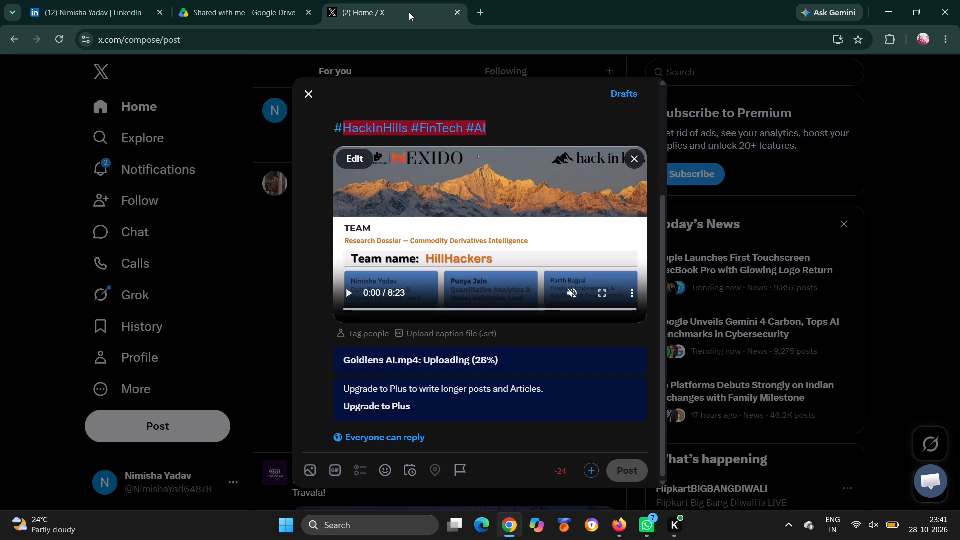
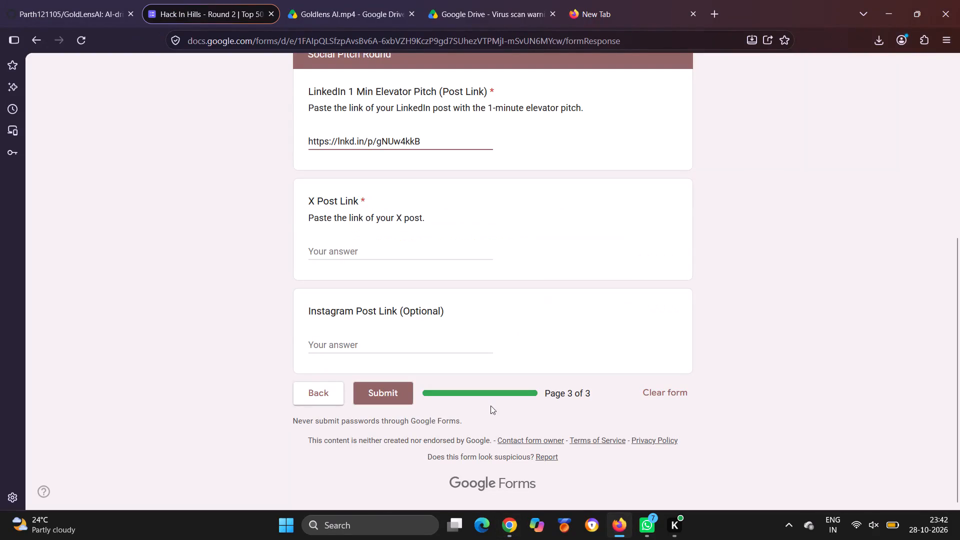
# Go back to the form's Project Details page, review its answers and submission links, and return to the Social Pitch Round page.
pyautogui.click(327, 396)
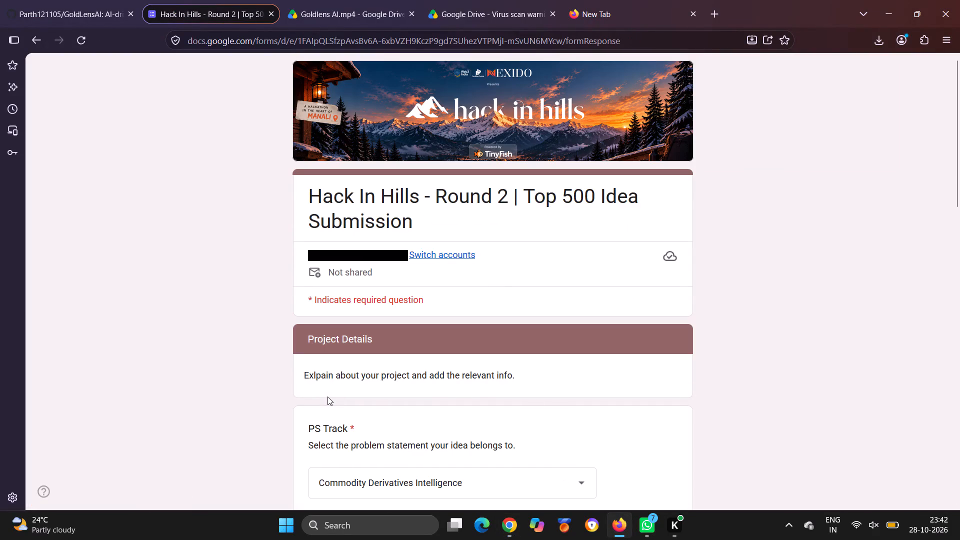
pyautogui.scroll(-7, 327, 396)
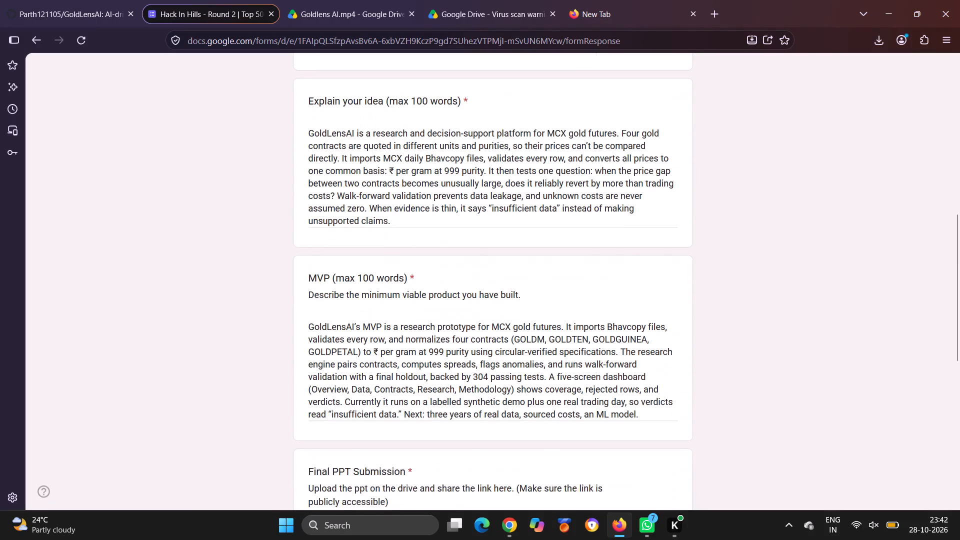
pyautogui.scroll(-5, 327, 396)
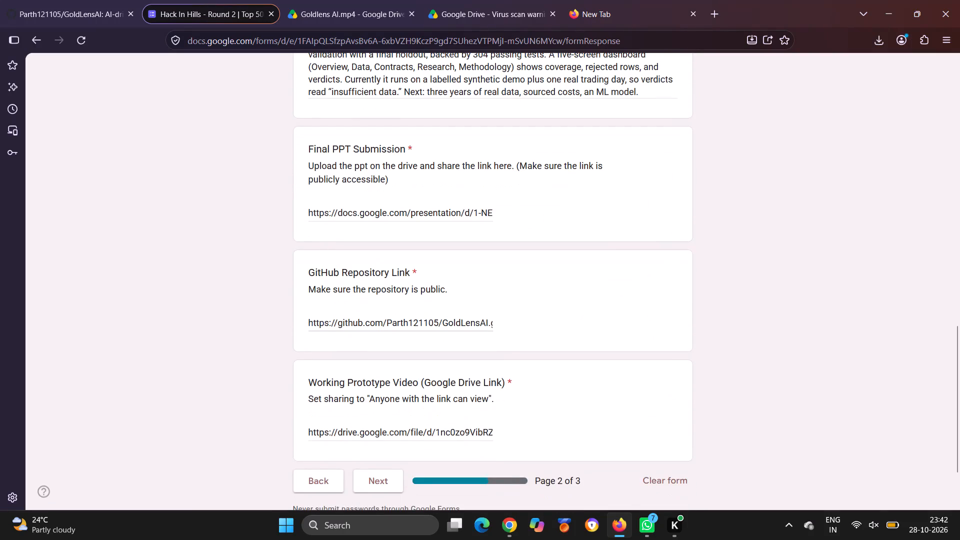
pyautogui.click(370, 487)
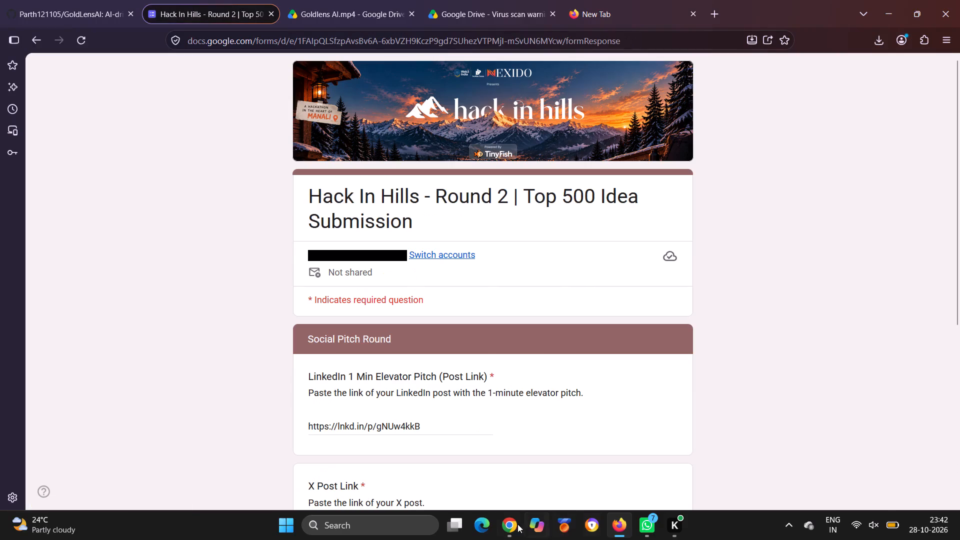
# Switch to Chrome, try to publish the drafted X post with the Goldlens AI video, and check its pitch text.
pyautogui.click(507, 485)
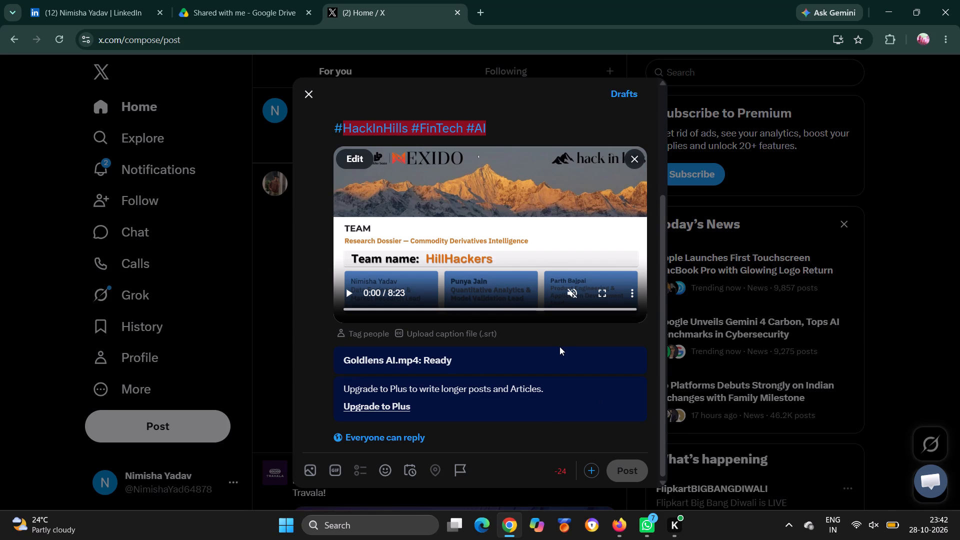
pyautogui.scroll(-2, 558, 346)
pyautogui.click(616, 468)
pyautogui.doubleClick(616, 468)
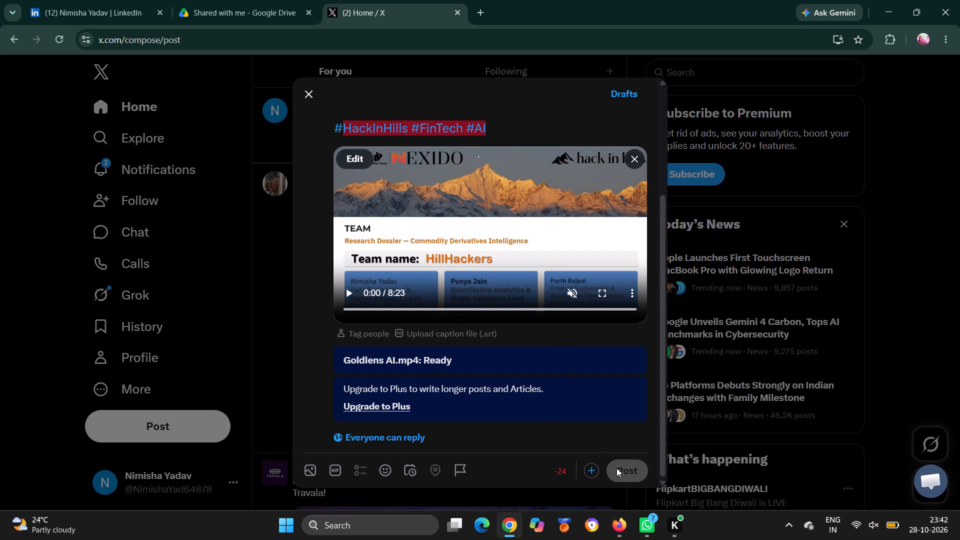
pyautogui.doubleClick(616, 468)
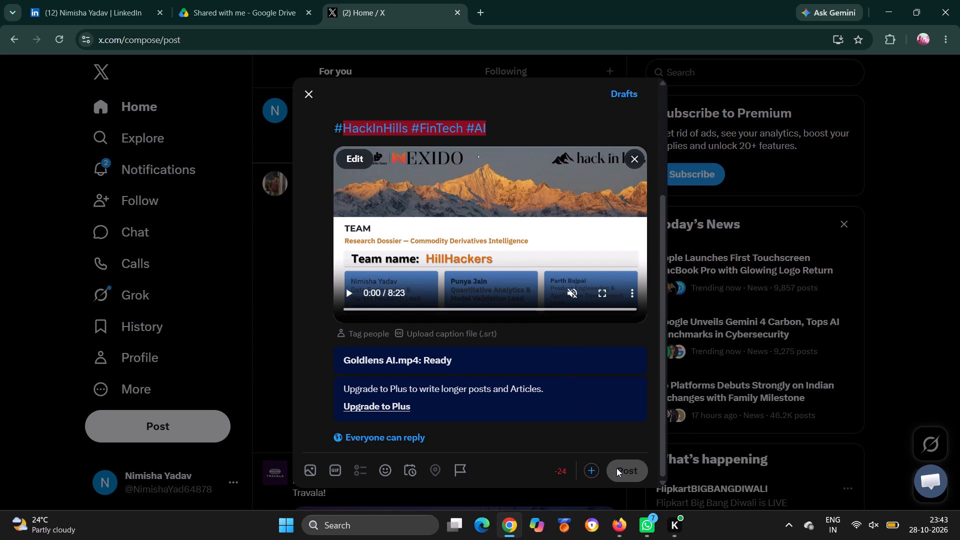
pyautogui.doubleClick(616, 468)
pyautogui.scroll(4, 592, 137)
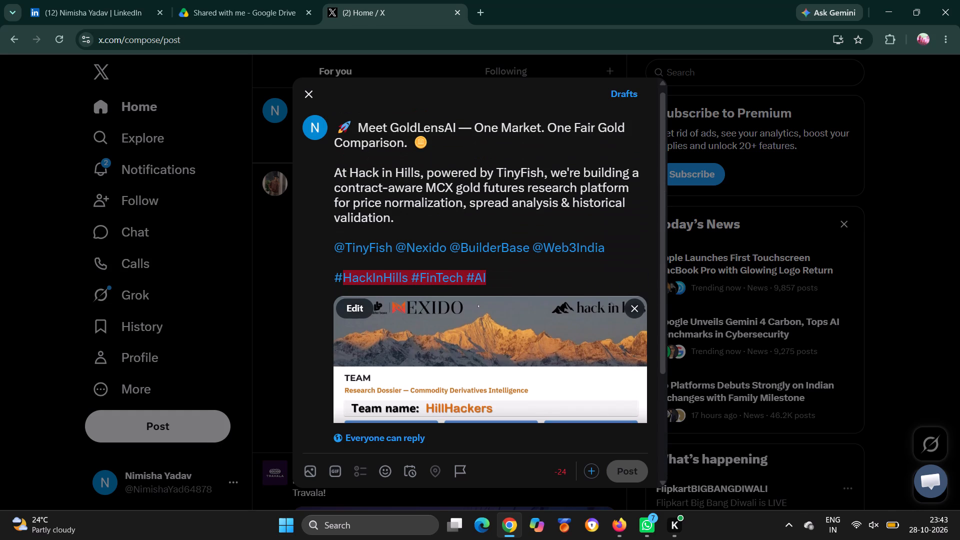
# Examine the rest of the drafted X post, including the attached Goldlens AI video and notices below it, and retry publishing it.
pyautogui.scroll(-9, 594, 173)
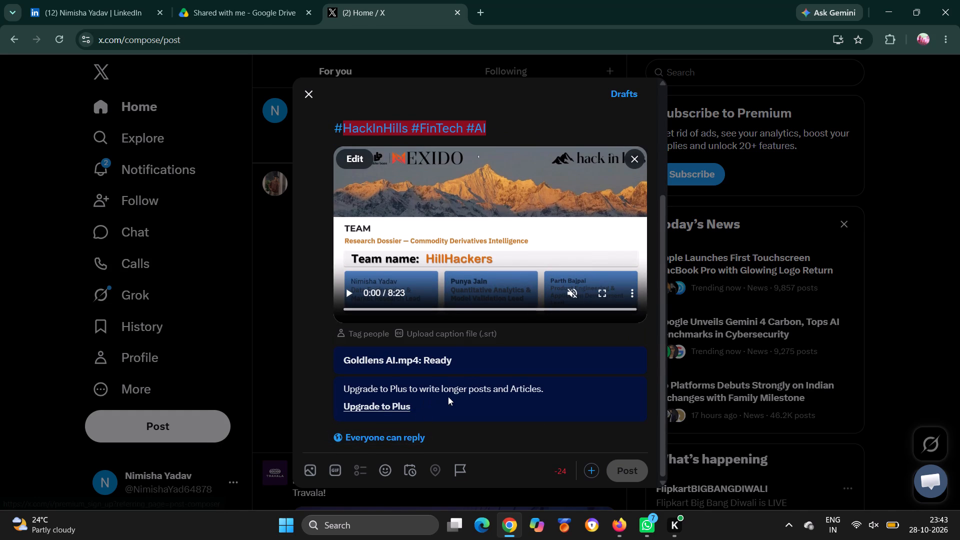
pyautogui.scroll(-1, 457, 408)
pyautogui.moveTo(621, 457); pyautogui.dragTo(620, 472)
pyautogui.doubleClick(620, 472)
pyautogui.scroll(-2, 662, 370)
pyautogui.scroll(3, 662, 370)
pyautogui.scroll(-3, 662, 370)
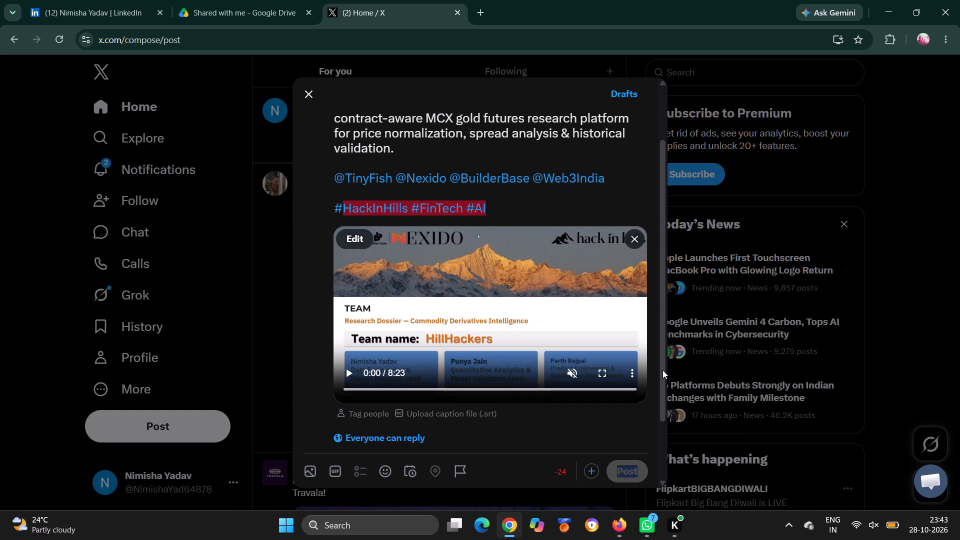
pyautogui.scroll(-1, 662, 370)
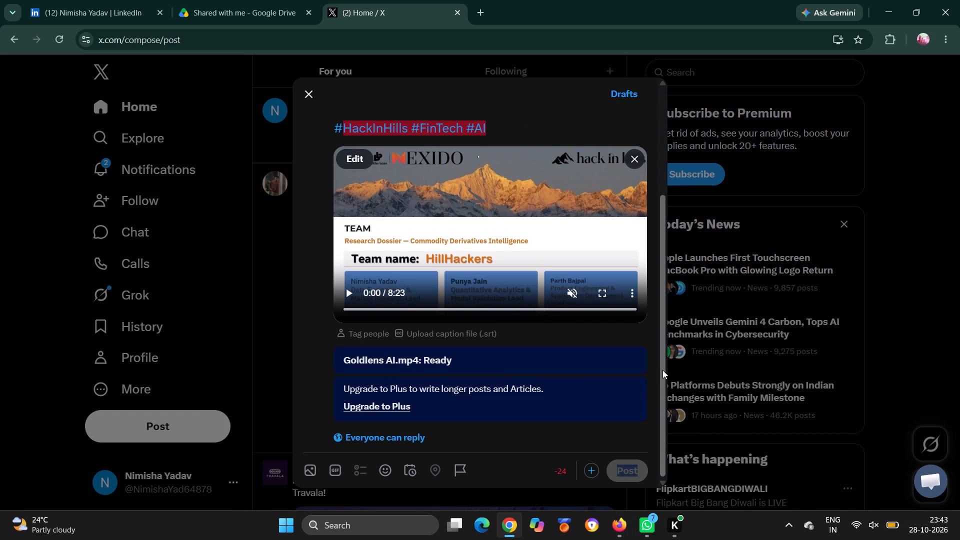
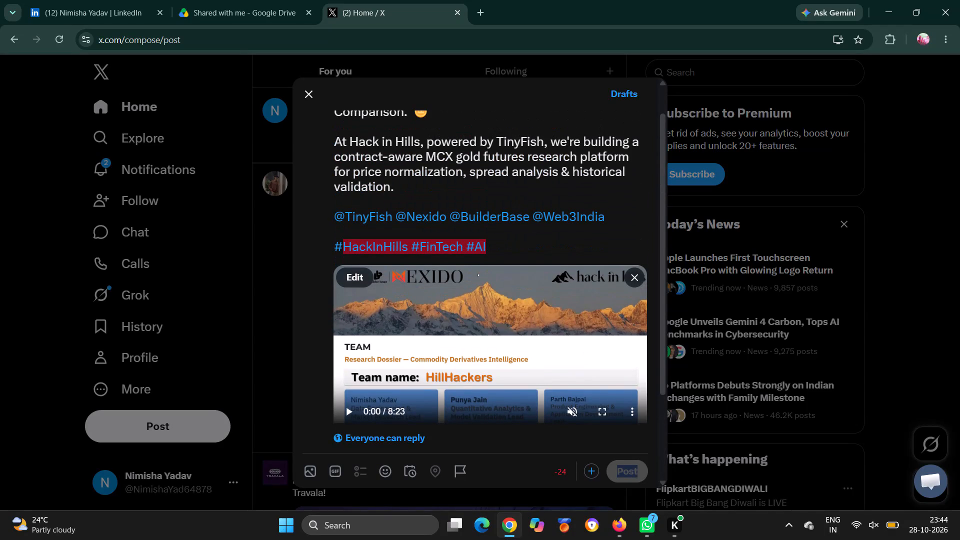
# Shorten the X post by deleting "& historical validation." so that the pitch sentence ends at "spread analysis".
pyautogui.click(426, 192)
pyautogui.press('BackSpace')
pyautogui.press('BackSpace')
pyautogui.press('BackSpace')
pyautogui.press('BackSpace')
pyautogui.press('BackSpace')
pyautogui.press('BackSpace')
pyautogui.press('BackSpace')
pyautogui.press('BackSpace')
pyautogui.press('BackSpace')
pyautogui.press('BackSpace')
pyautogui.press('BackSpace')
pyautogui.press('BackSpace')
pyautogui.press('BackSpace')
pyautogui.press('BackSpace')
pyautogui.press('BackSpace')
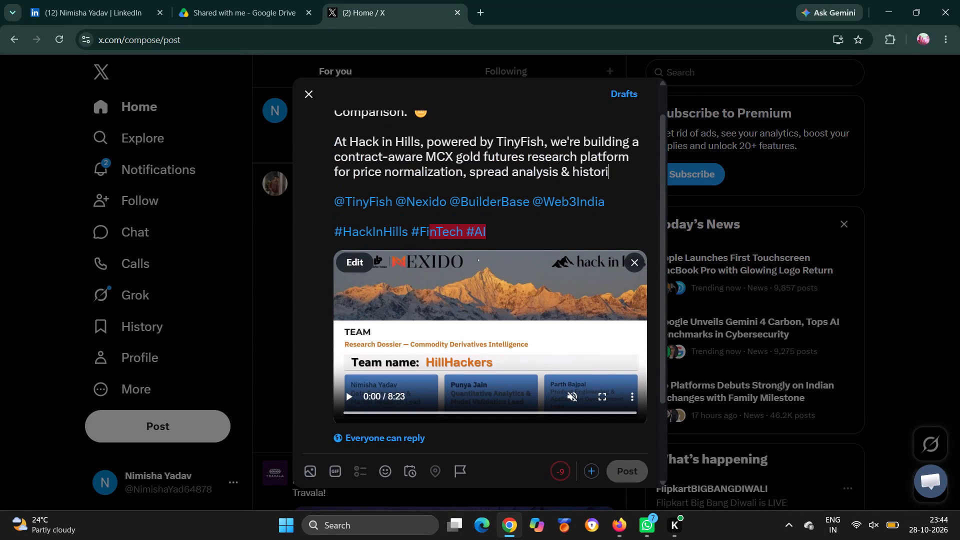
pyautogui.press('BackSpace')
pyautogui.press('BackSpace')
pyautogui.press('BackSpace')
pyautogui.press('BackSpace')
pyautogui.press('BackSpace')
pyautogui.press('BackSpace')
pyautogui.press('BackSpace')
pyautogui.press('BackSpace')
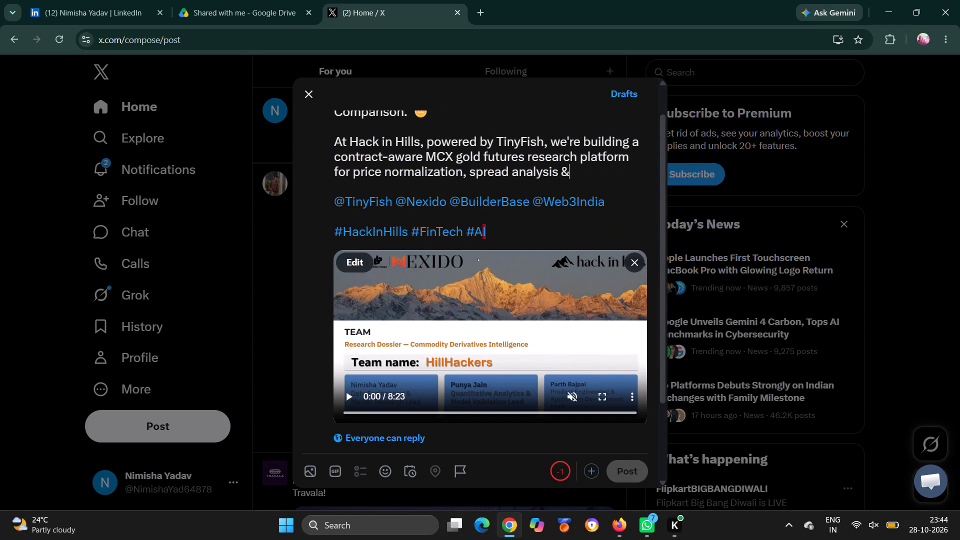
pyautogui.press('BackSpace')
pyautogui.press('BackSpace')
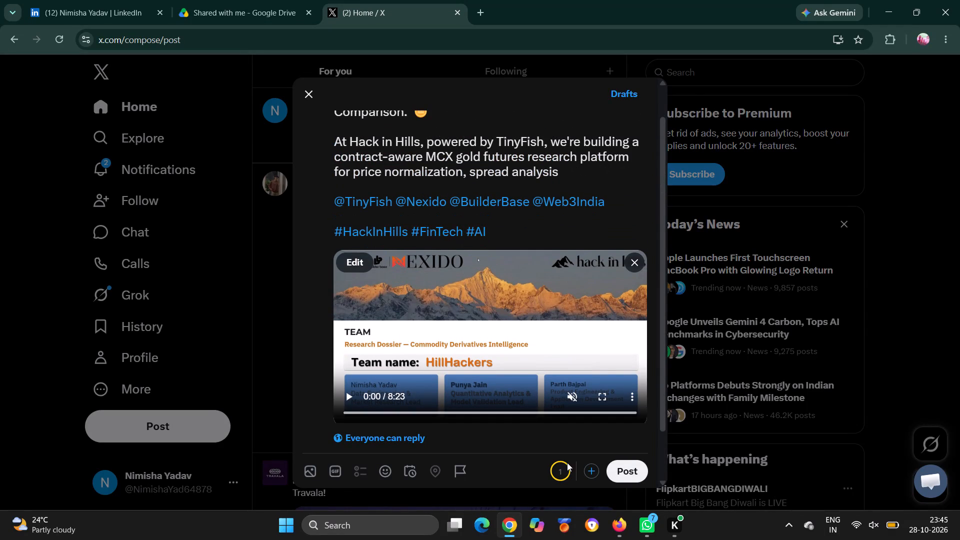
# Publish the shortened pitch post with its Goldlens AI video on X and close the empty composer.
pyautogui.click(617, 467)
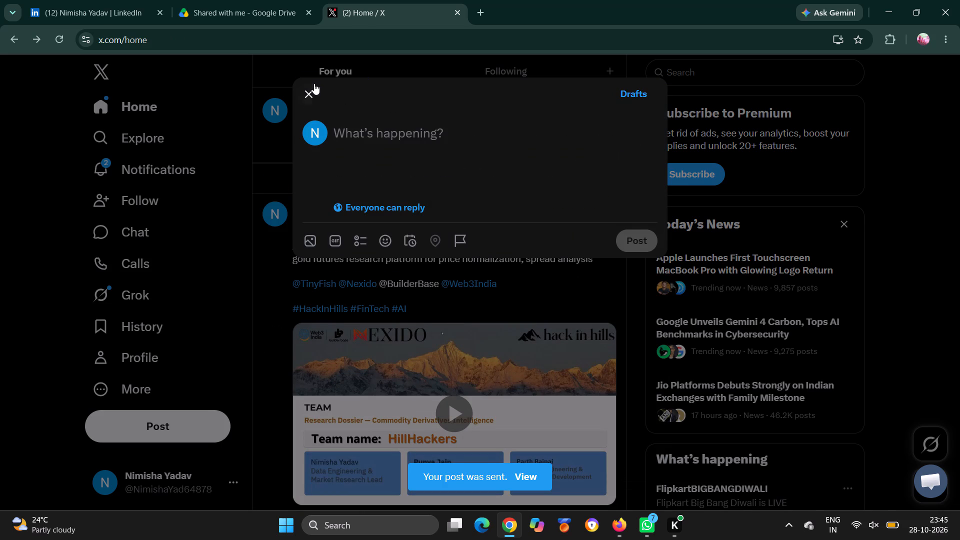
pyautogui.click(313, 84)
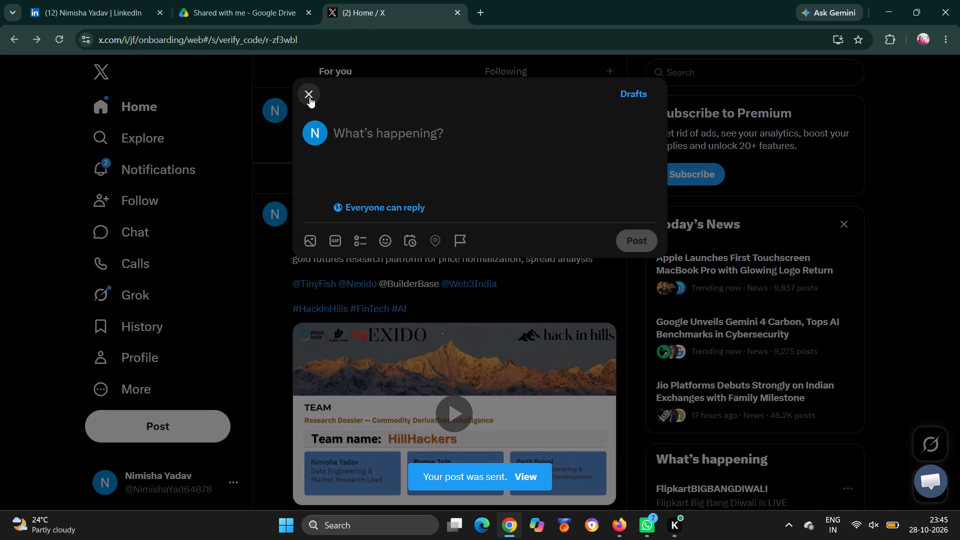
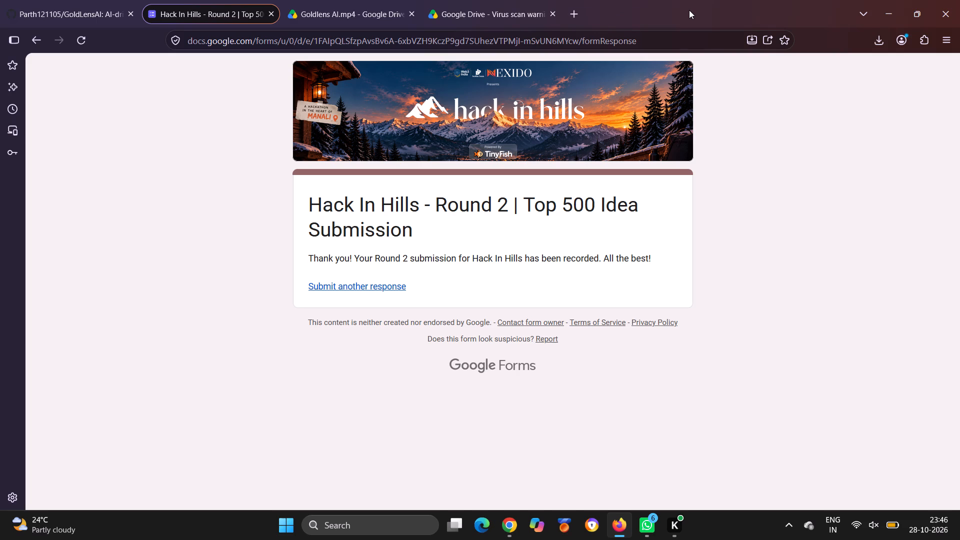
# Close the Google Drive virus scan warning page in Firefox.
pyautogui.click(556, 10)
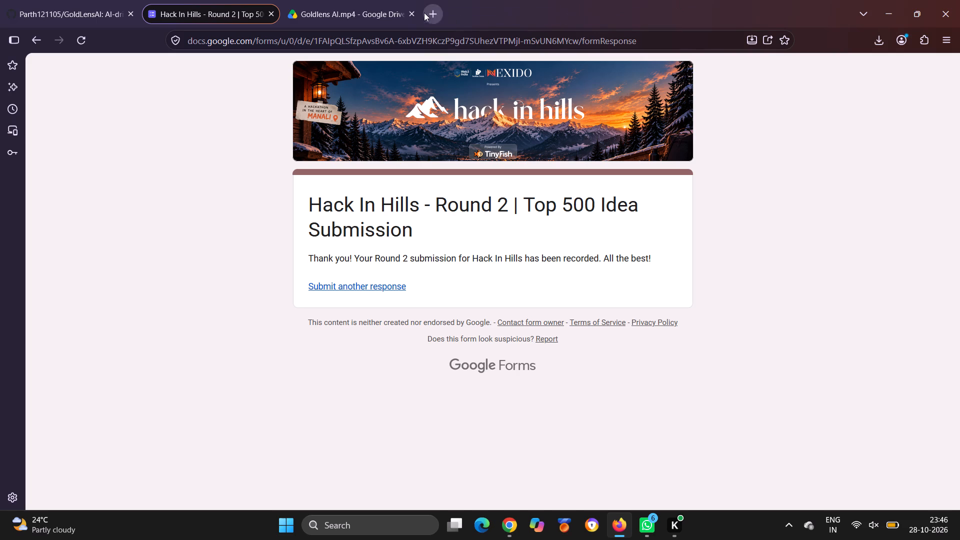
# Close the Goldlens AI.mp4 Google Drive tab and switch to the GoldLensAI GitHub repository tab.
pyautogui.click(414, 13)
pyautogui.click(133, 7)
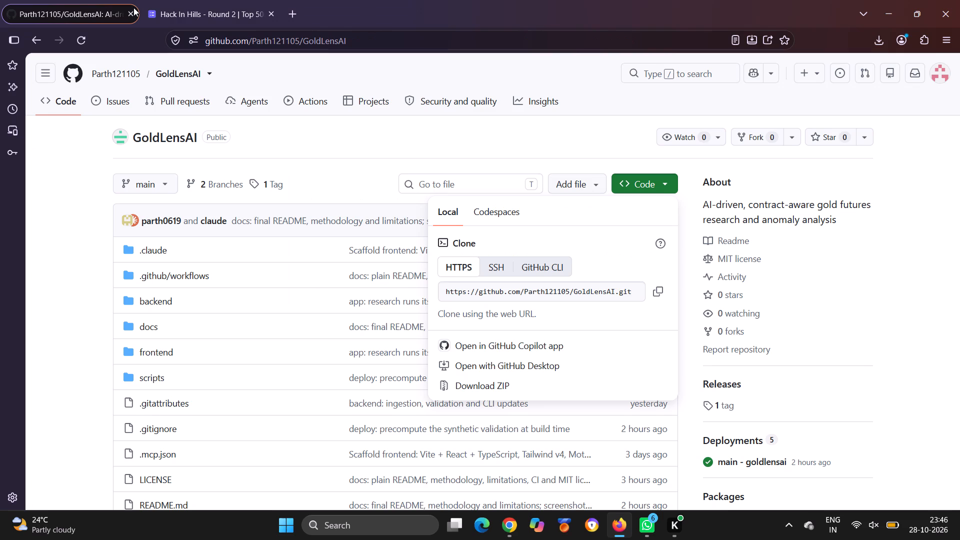
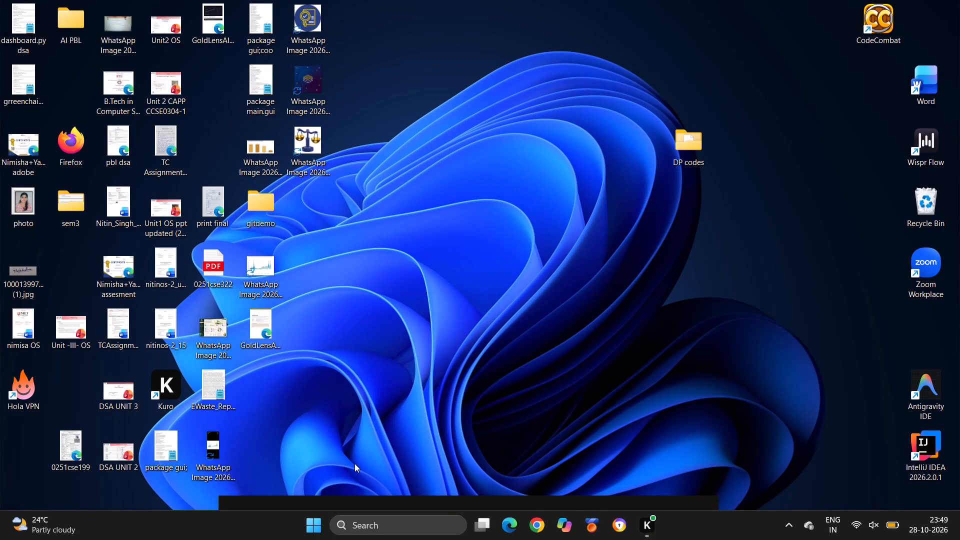
# Put the computer to sleep.
pyautogui.click(307, 527)
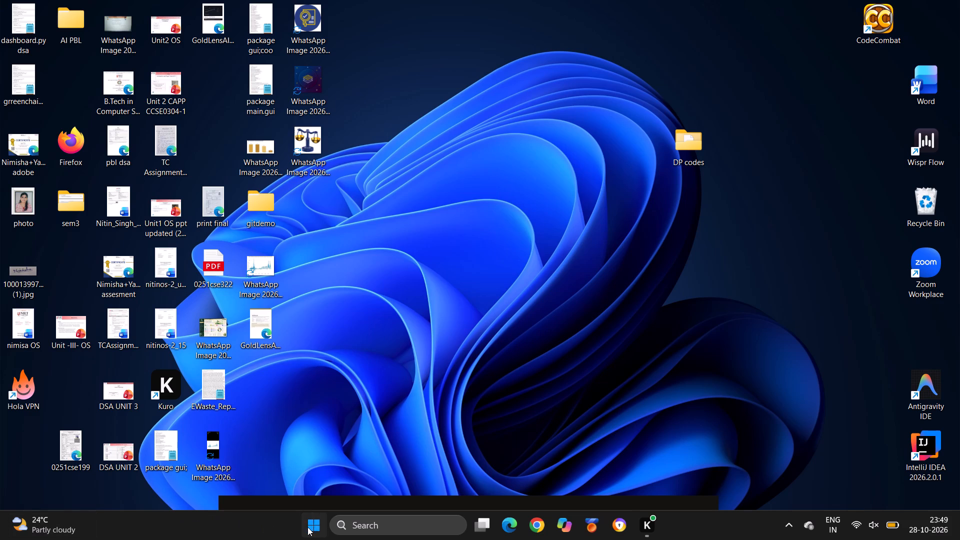
pyautogui.click(577, 471)
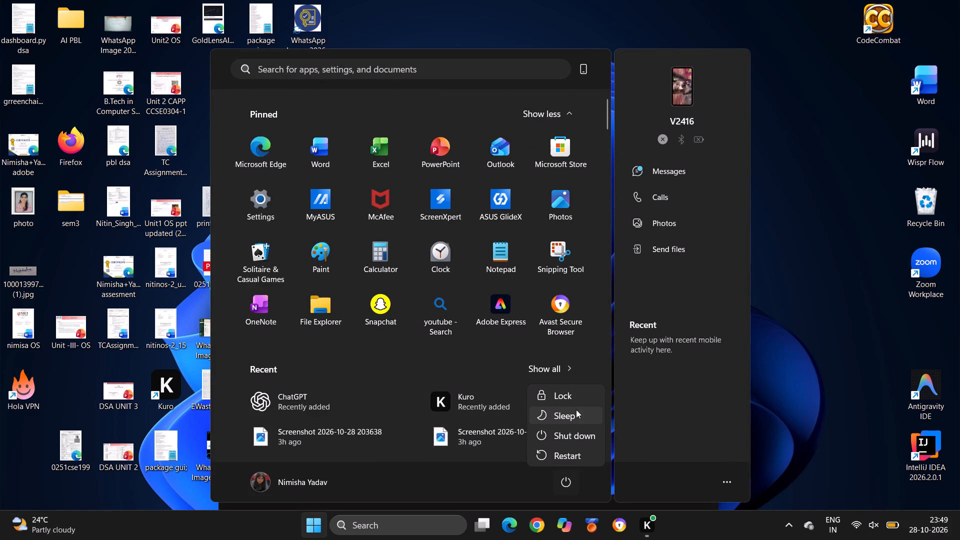
pyautogui.click(576, 409)
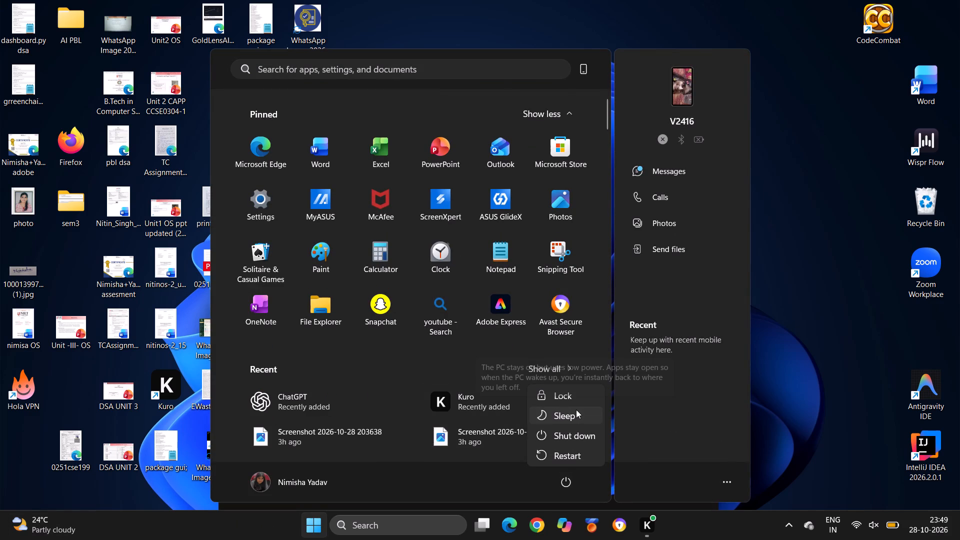
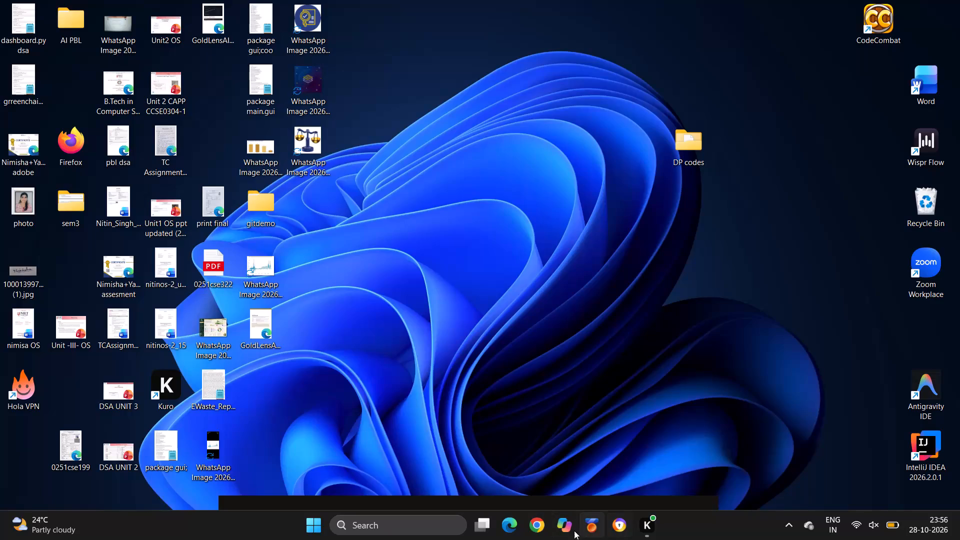
# Search the computer for "wh" to find the WhatsApp app.
pyautogui.click(417, 529)
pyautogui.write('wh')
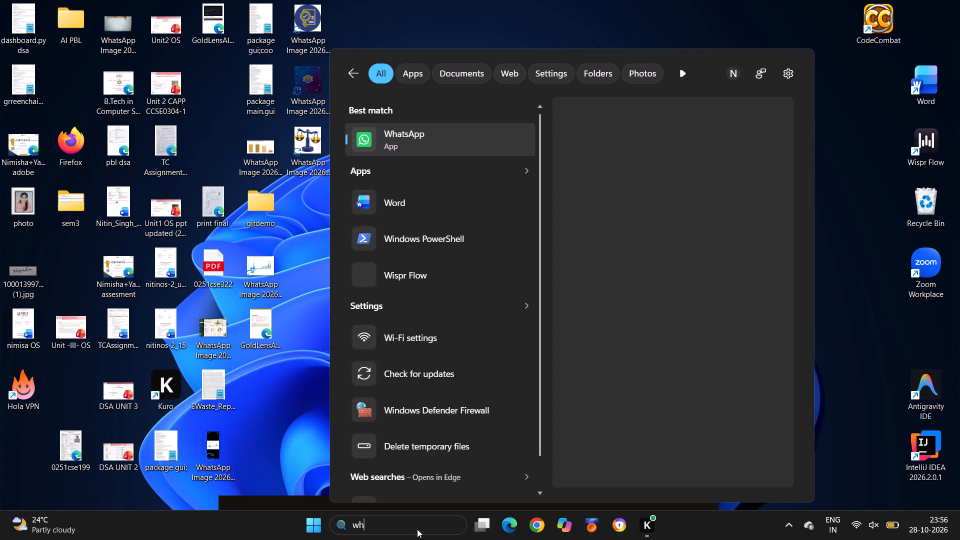
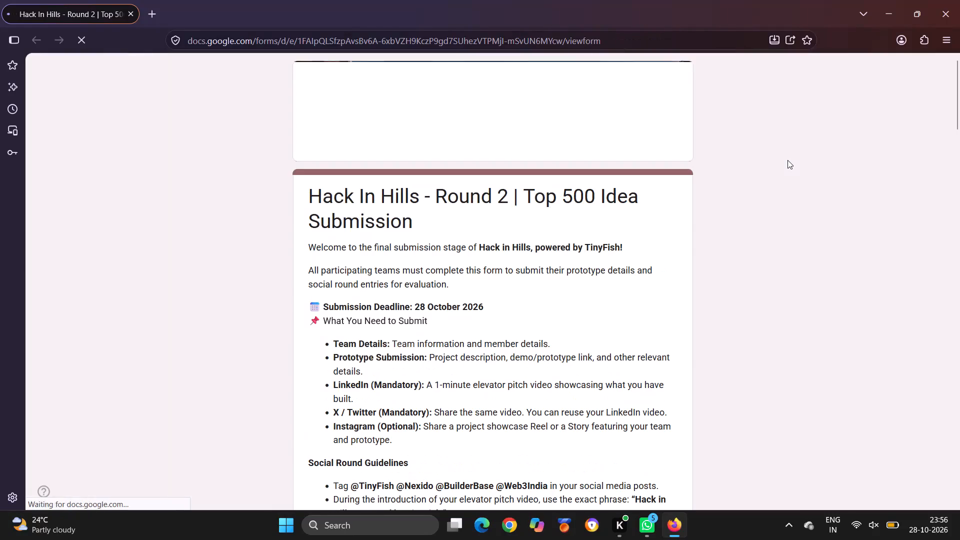
# Enter Hill as the Team Name in the blank Hack In Hills Round 2 submission form.
pyautogui.scroll(-7, 637, 266)
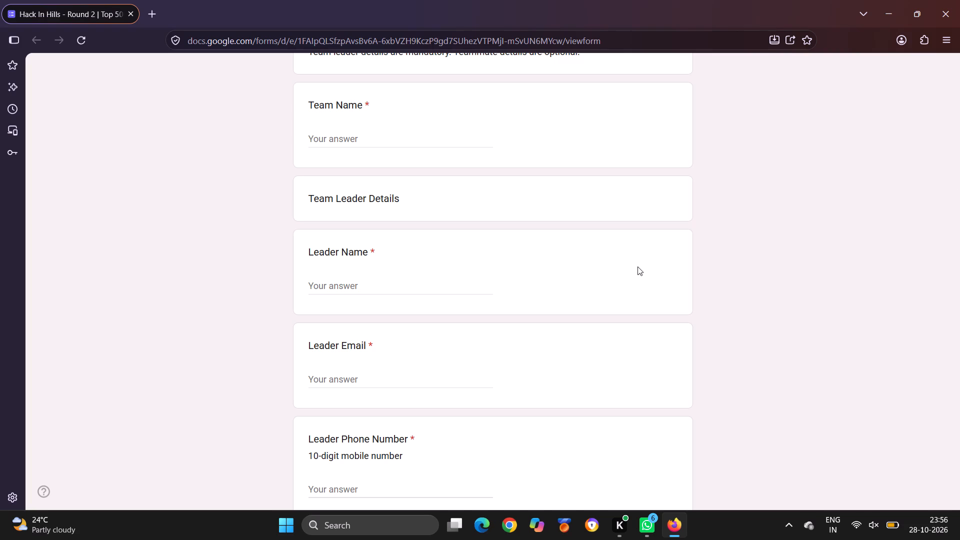
pyautogui.click(394, 141)
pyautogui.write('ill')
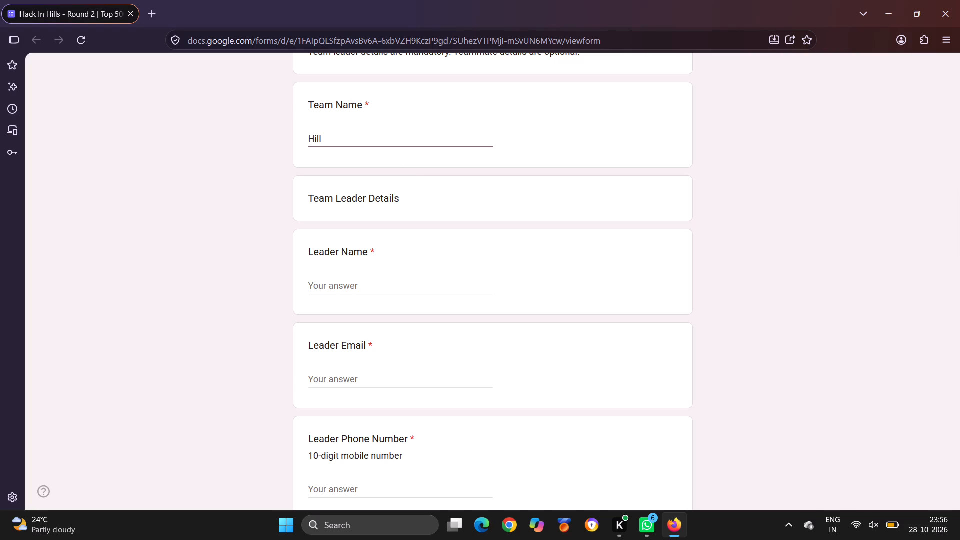
# Enter HillHackers as the Team Name in the Hack In Hills round 2 form.
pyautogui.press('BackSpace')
pyautogui.write('ckers')
# Fill in the required Leader Name answer with the team leader's name.
pyautogui.click(359, 280)
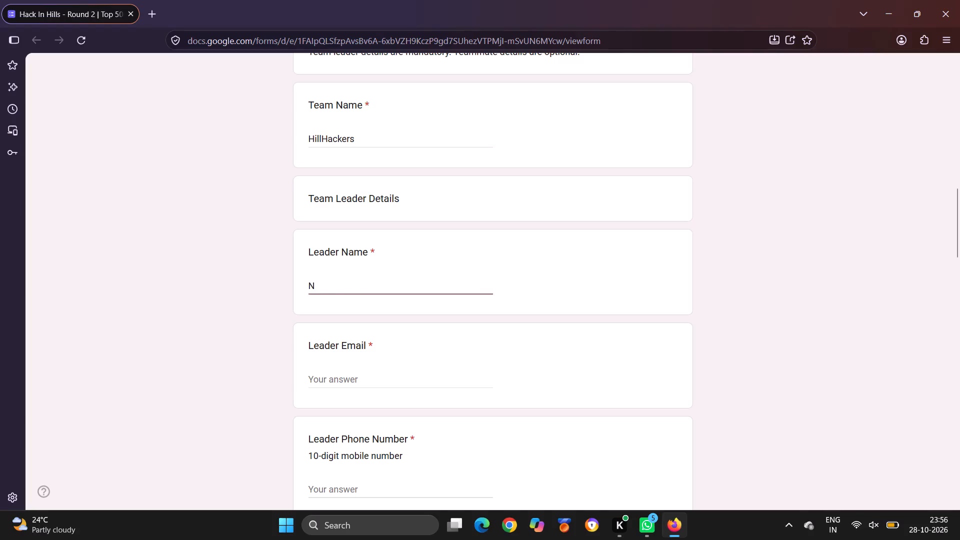
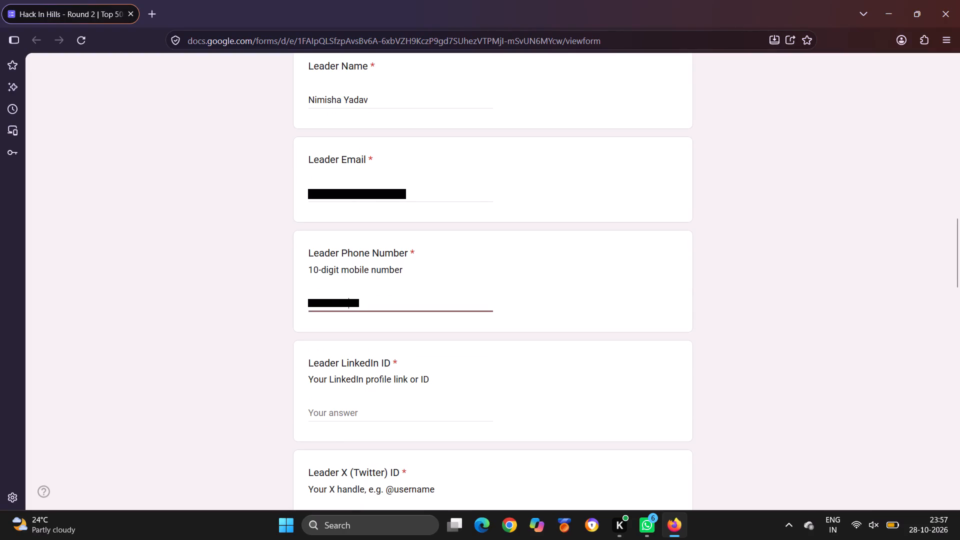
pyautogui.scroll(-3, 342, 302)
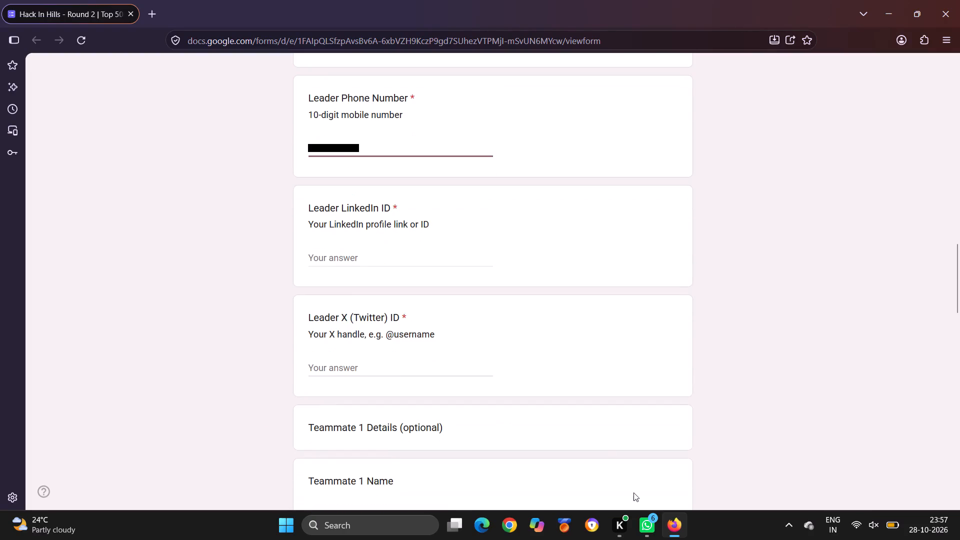
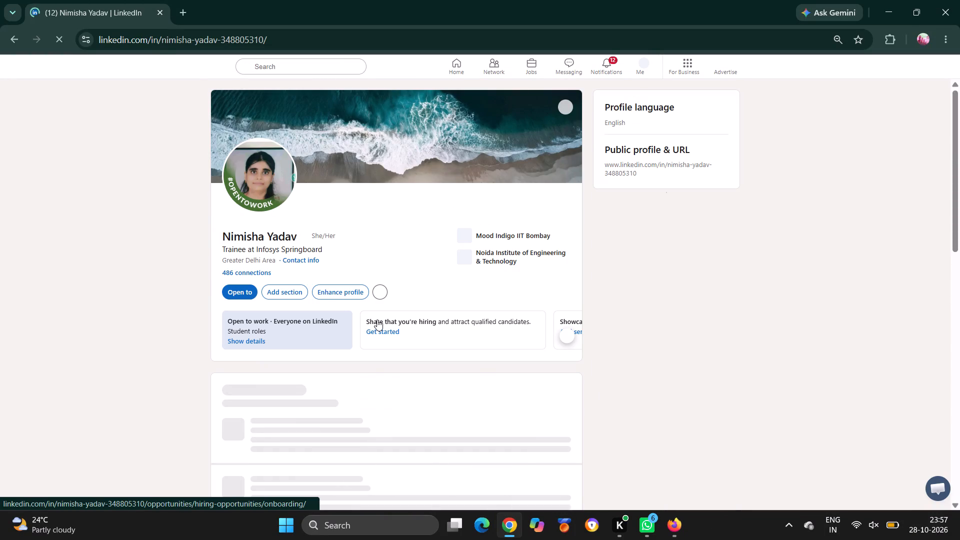
# Start sending the leader's LinkedIn profile in a message to a suggested contact and copy the profile link from the unsent draft.
pyautogui.scroll(-1, 377, 319)
pyautogui.scroll(1, 497, 221)
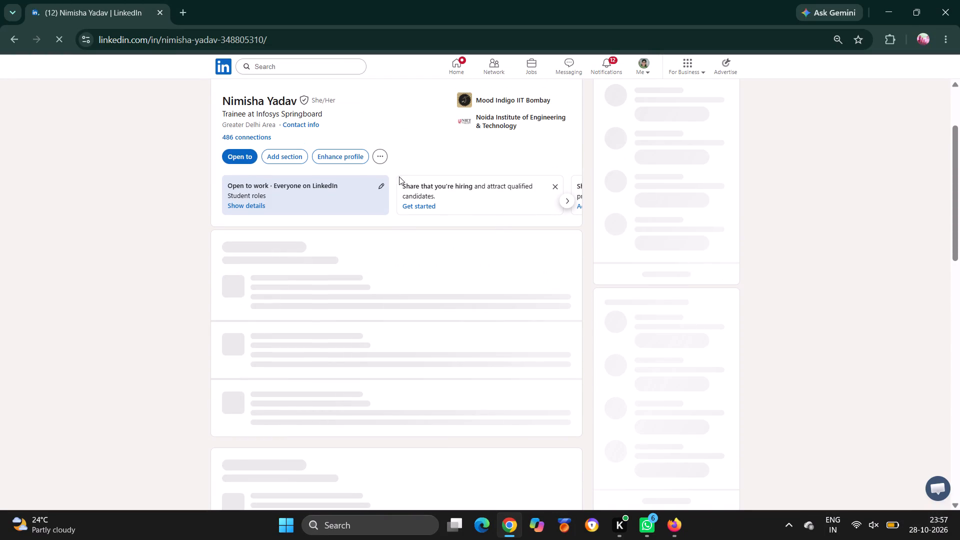
pyautogui.click(381, 159)
pyautogui.click(382, 184)
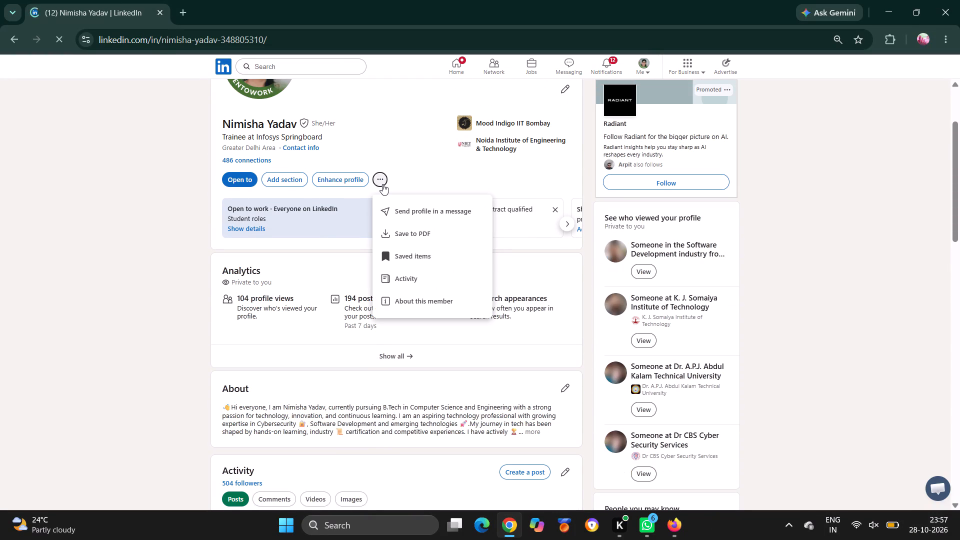
pyautogui.click(417, 212)
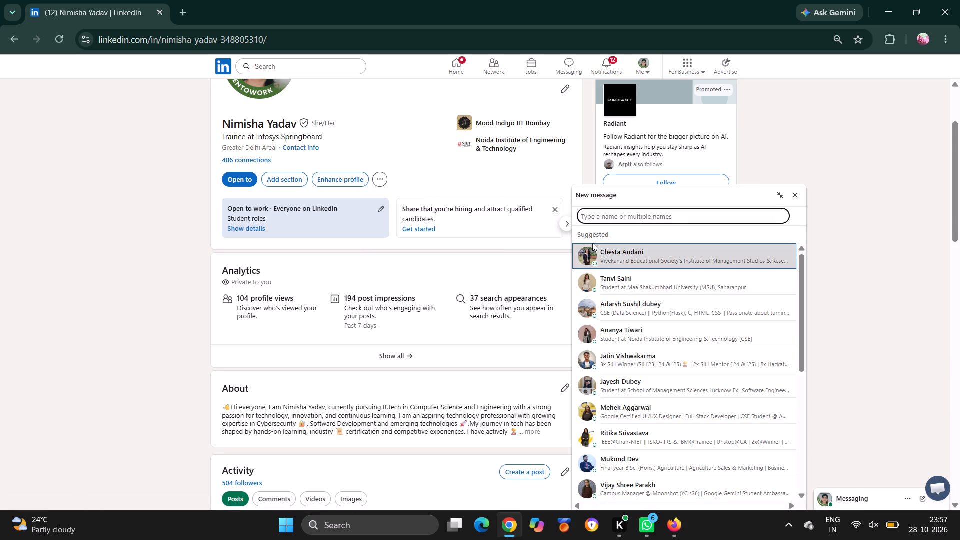
pyautogui.click(617, 274)
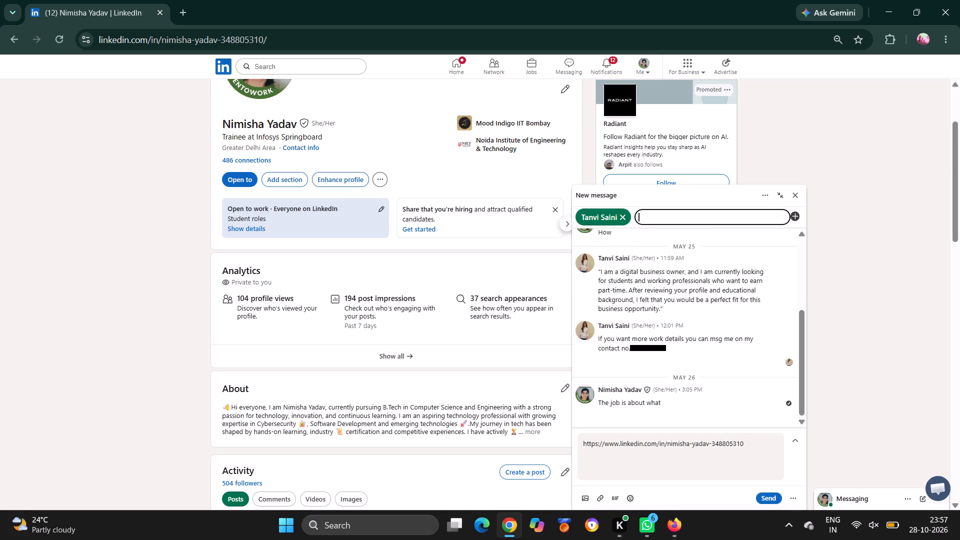
pyautogui.moveTo(743, 439); pyautogui.dragTo(581, 442)
pyautogui.moveTo(581, 442); pyautogui.dragTo(685, 442)
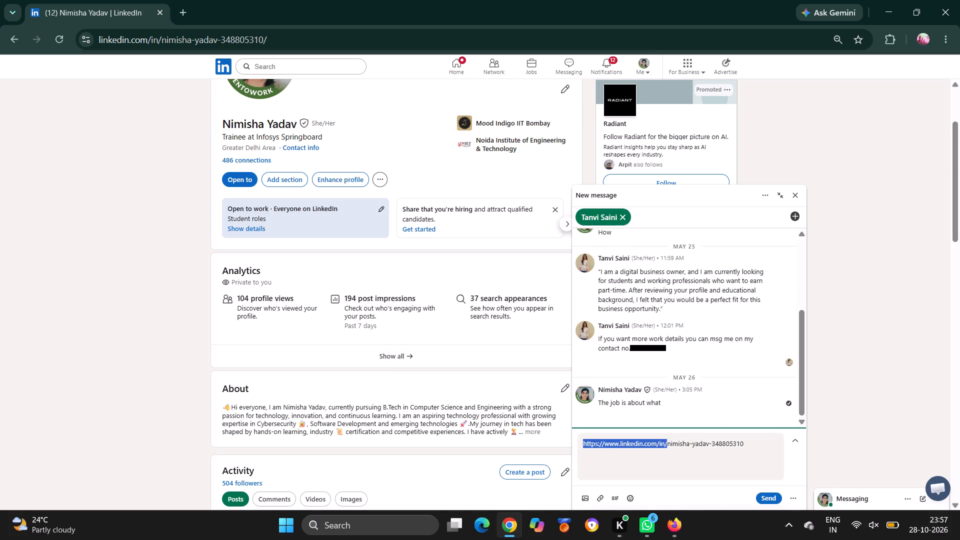
pyautogui.moveTo(685, 442); pyautogui.dragTo(759, 442)
pyautogui.hotkey('ctrl', 'c')
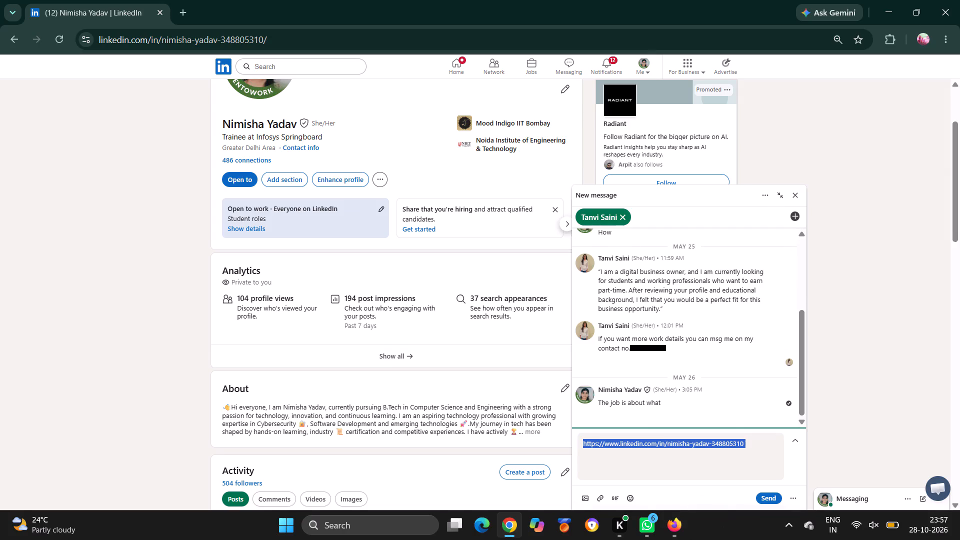
# Switch to the Hack In Hills form in Firefox and fill in Leader LinkedIn ID with the copied profile link.
pyautogui.click(672, 523)
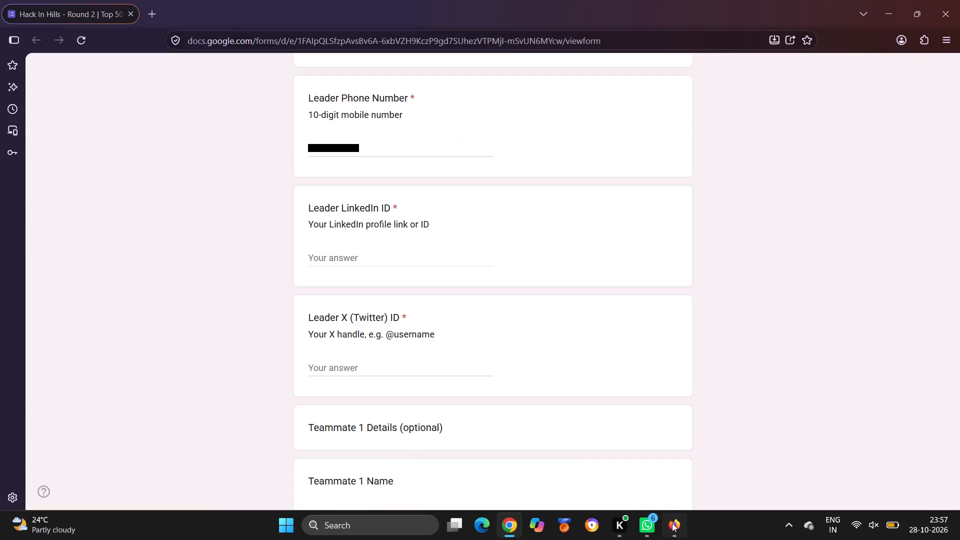
pyautogui.click(379, 253)
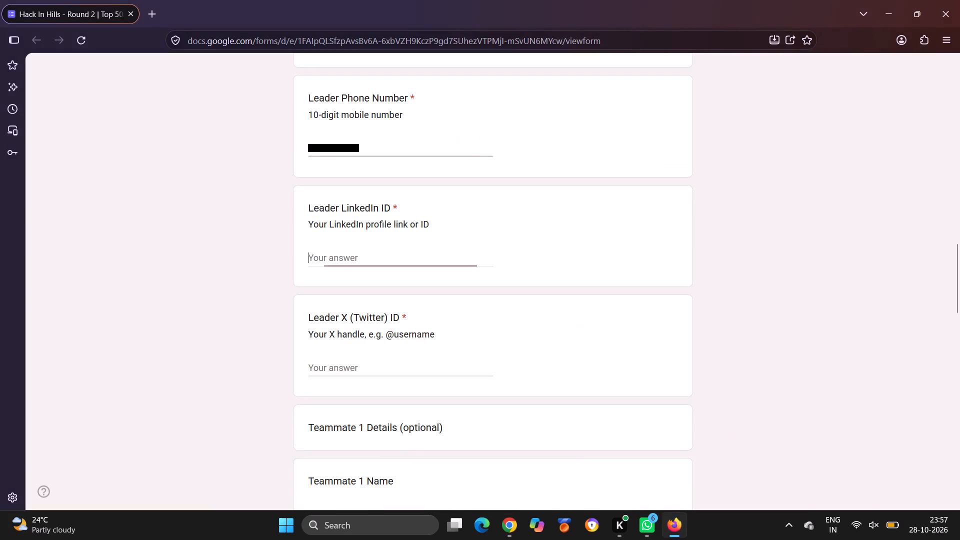
pyautogui.hotkey('ctrl', 'v')
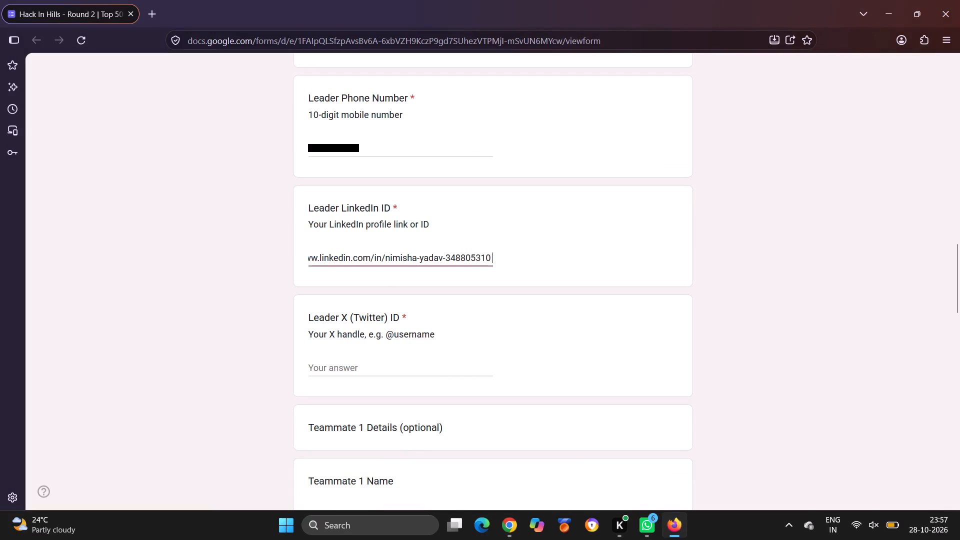
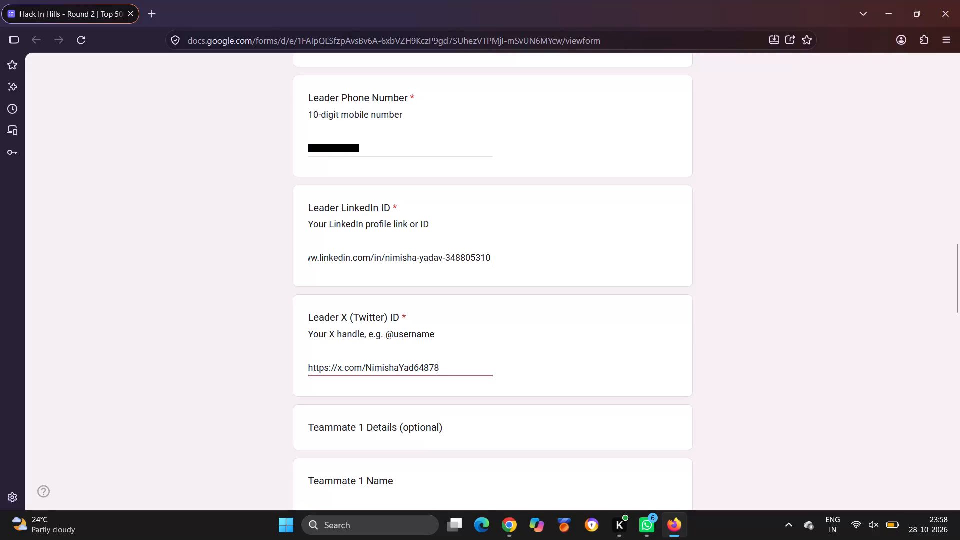
pyautogui.click(365, 368)
pyautogui.press('BackSpace')
pyautogui.press('BackSpace')
pyautogui.press('BackSpace')
pyautogui.press('BackSpace')
pyautogui.press('BackSpace')
pyautogui.press('BackSpace')
pyautogui.press('BackSpace')
pyautogui.press('BackSpace')
pyautogui.press('BackSpace')
pyautogui.press('BackSpace')
pyautogui.press('BackSpace')
pyautogui.press('BackSpace')
pyautogui.press('BackSpace')
pyautogui.press('BackSpace')
pyautogui.press('BackSpace')
pyautogui.press('BackSpace')
pyautogui.press('BackSpace')
pyautogui.press('BackSpace')
# Leave the optional teammate details blank and continue to the Project Details page of the form.
pyautogui.scroll(-7, 365, 368)
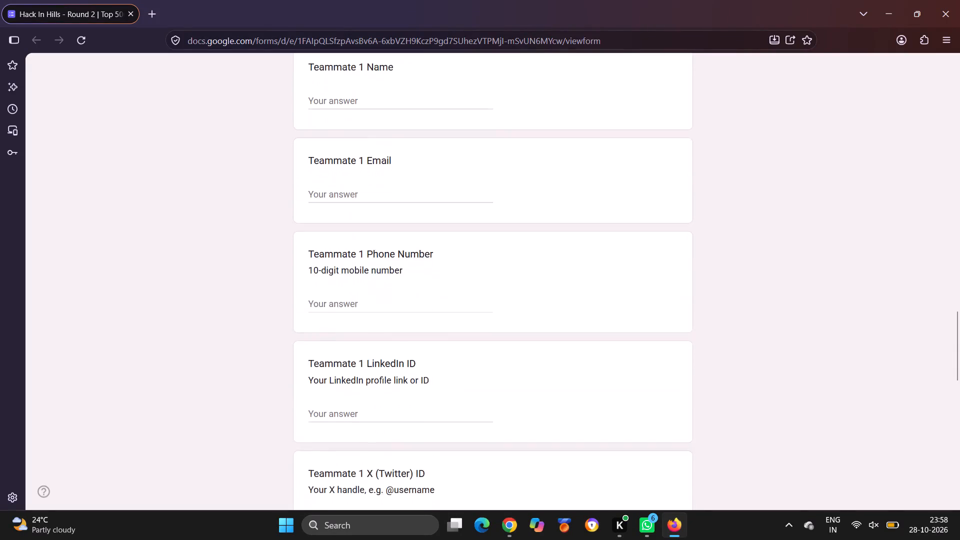
pyautogui.scroll(-5, 365, 368)
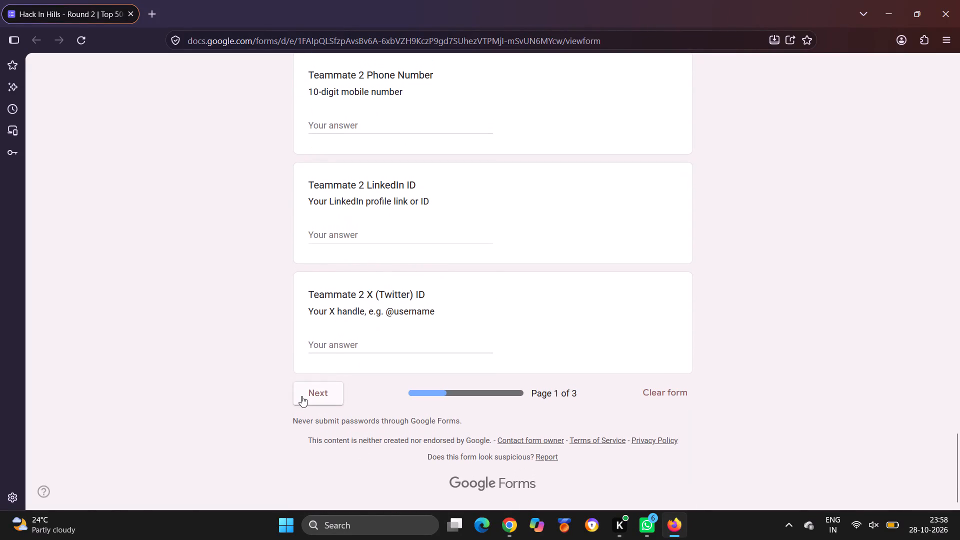
pyautogui.click(301, 396)
# Set the PS Track to Commodity Derivatives Intelligence.
pyautogui.scroll(-2, 361, 357)
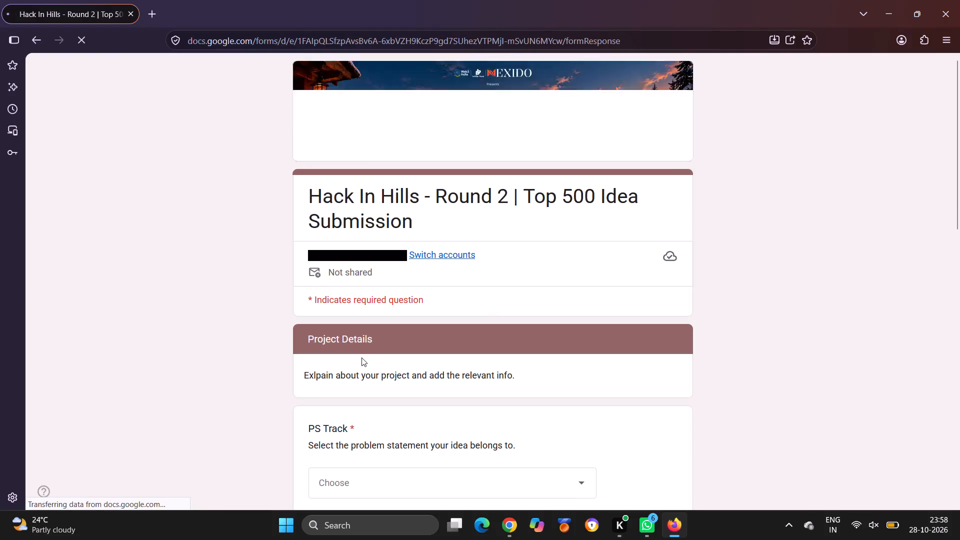
pyautogui.scroll(-2, 361, 357)
pyautogui.scroll(1, 361, 357)
pyautogui.click(401, 144)
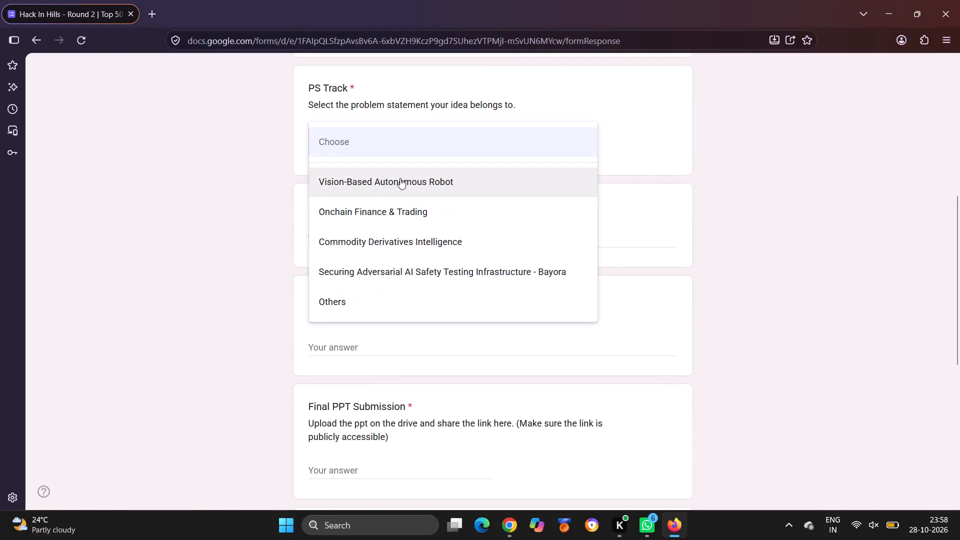
pyautogui.click(394, 245)
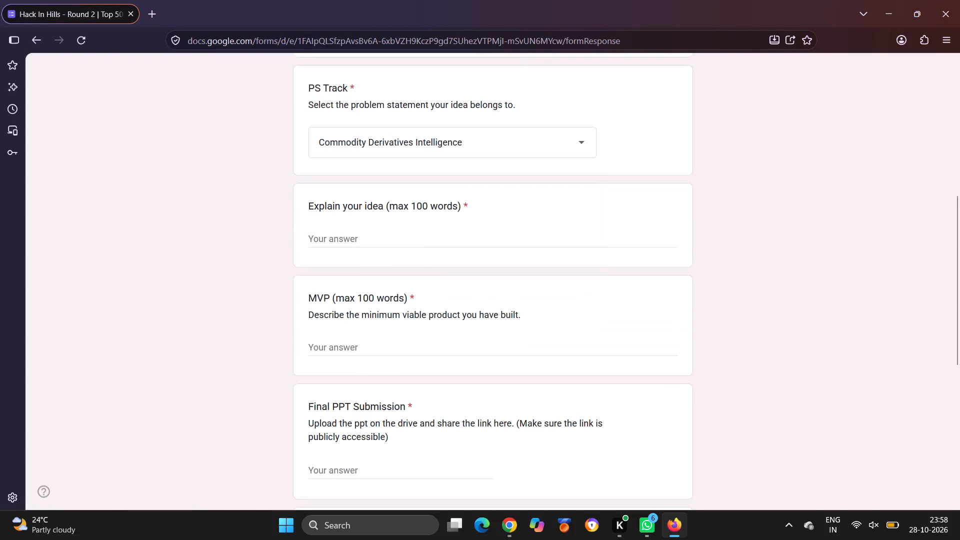
# Begin the Explain your idea answer and look over the remaining project questions.
pyautogui.click(393, 241)
pyautogui.scroll(-2, 393, 241)
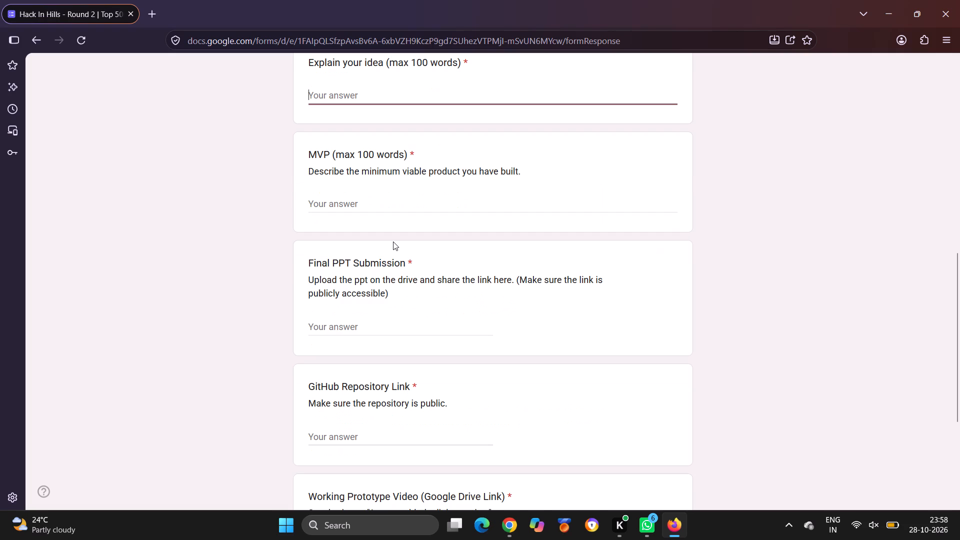
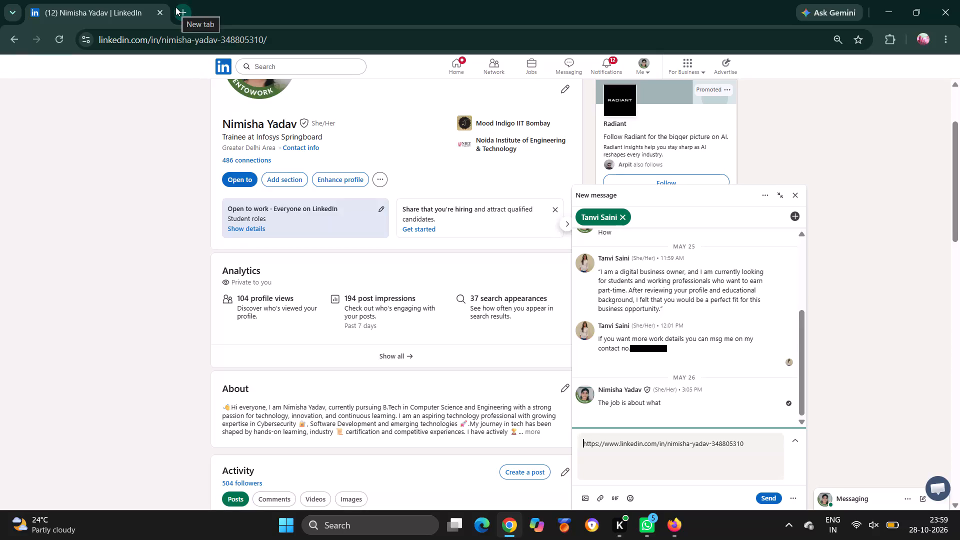
# Search Google for googledrive in a new browser tab and open Google Drive from the results.
pyautogui.click(175, 7)
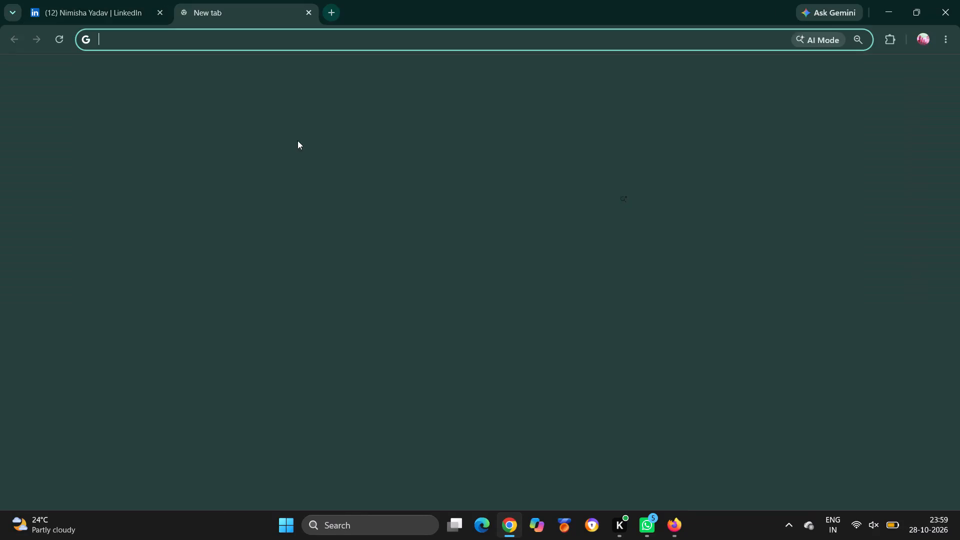
pyautogui.click(336, 200)
pyautogui.click(332, 268)
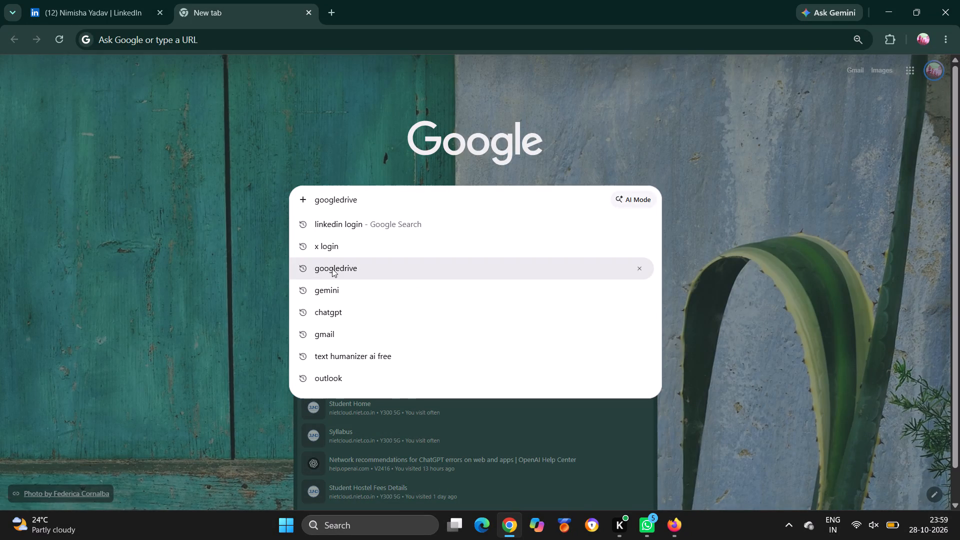
pyautogui.scroll(-3, 244, 271)
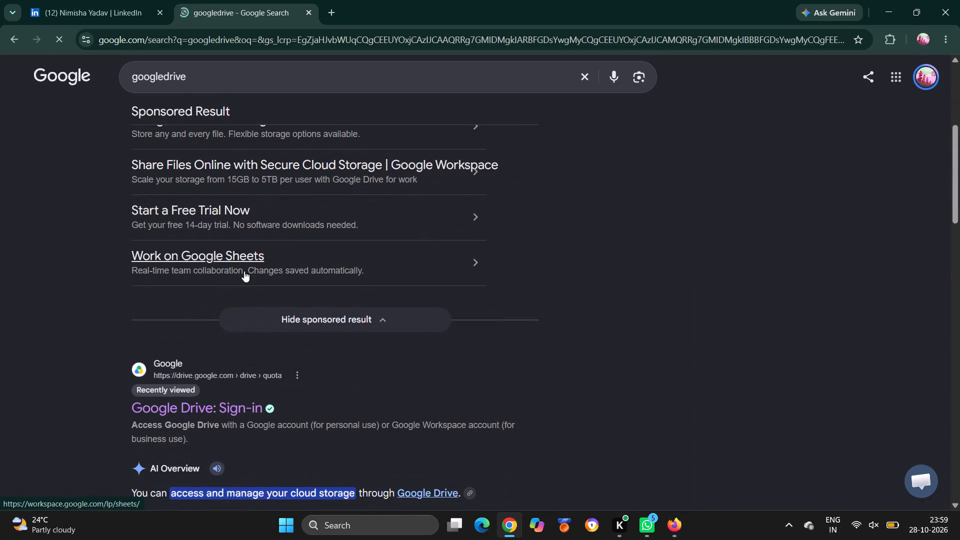
pyautogui.click(227, 398)
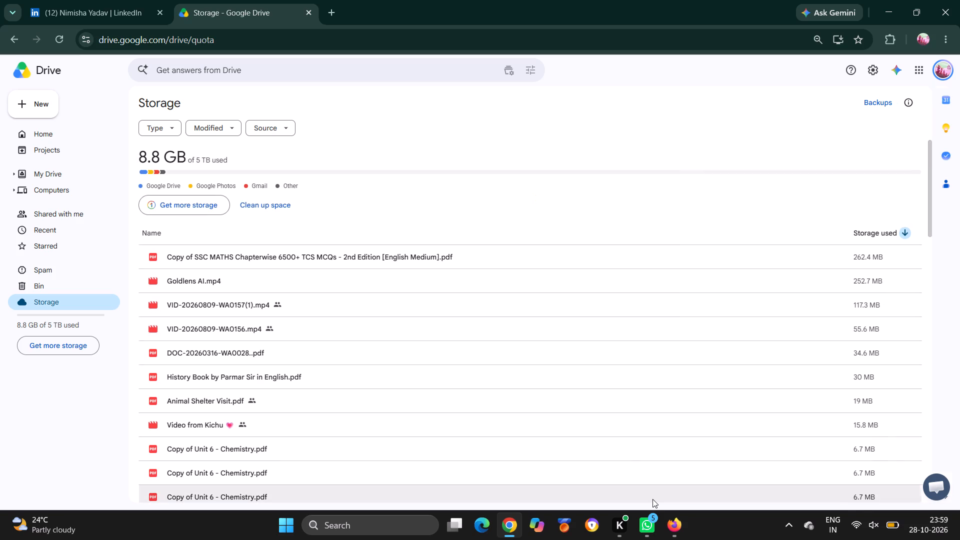
# Check the form's PPT question, find hackinhillsFINAL.2NDround.pptx in the Drive storage list, and open it.
pyautogui.click(675, 522)
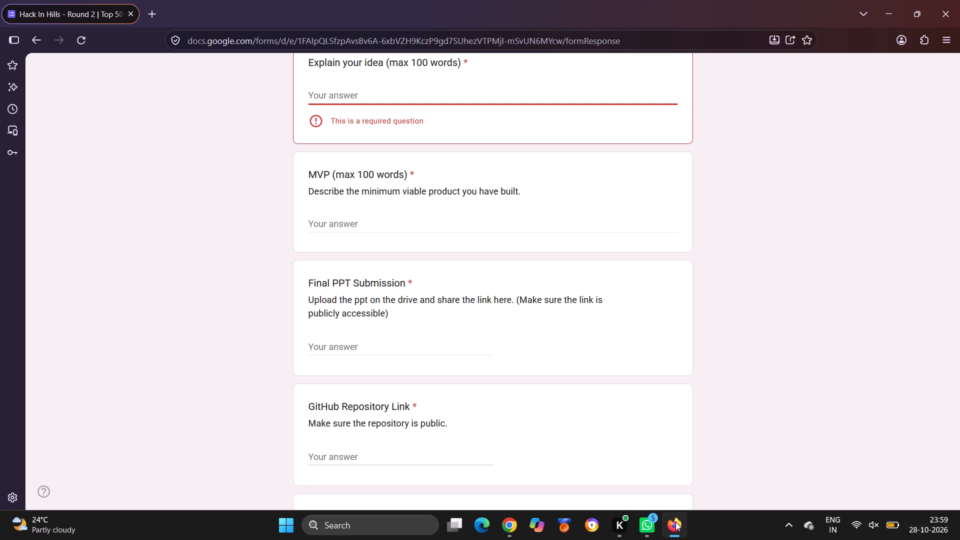
pyautogui.click(516, 523)
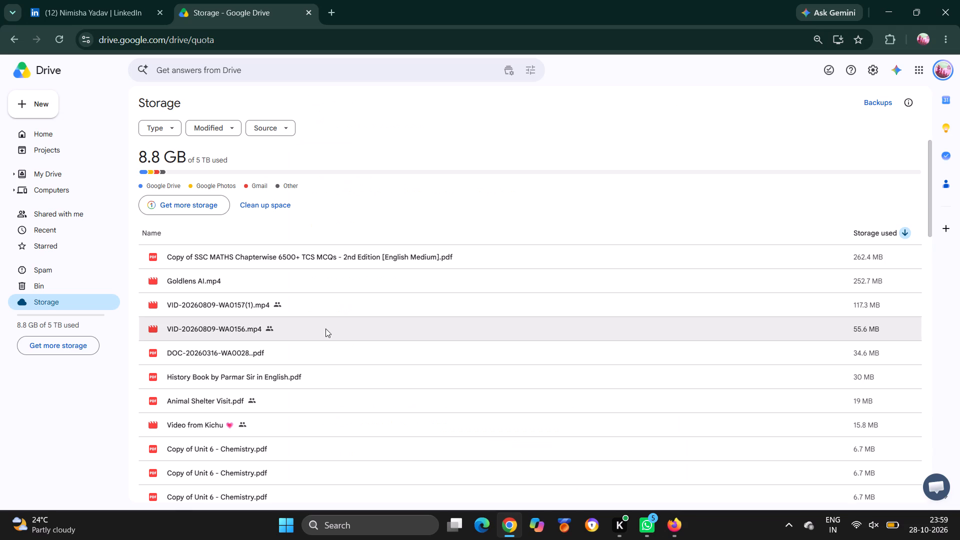
pyautogui.scroll(-7, 325, 328)
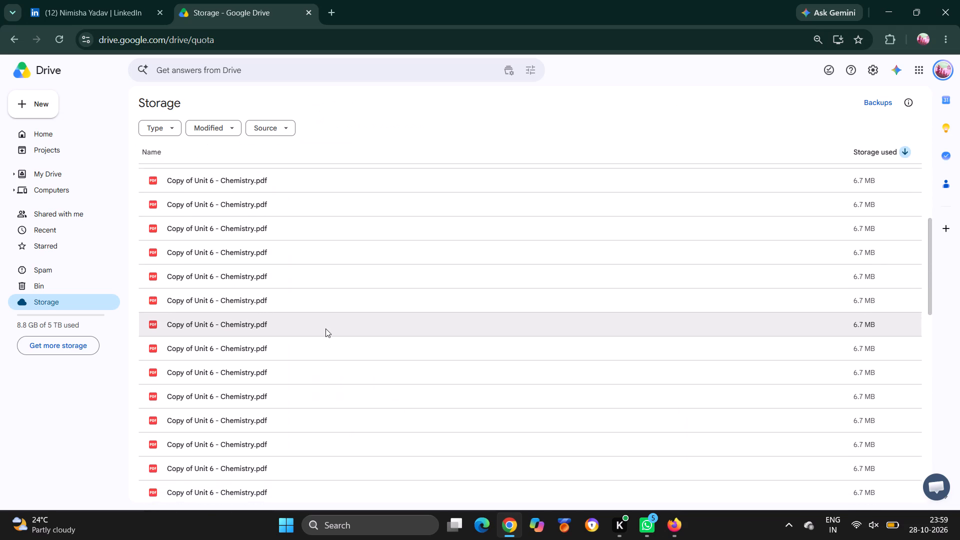
pyautogui.scroll(-10, 325, 328)
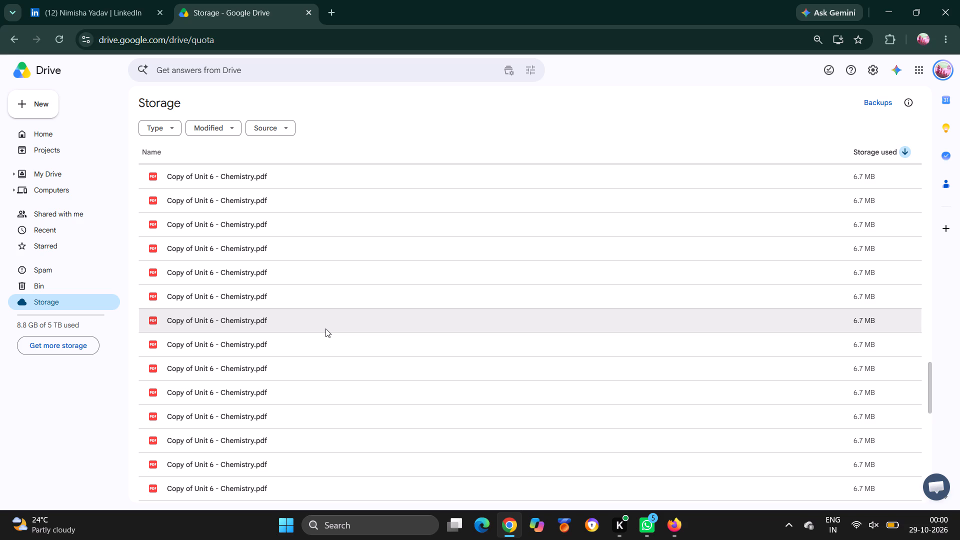
pyautogui.scroll(-3, 325, 328)
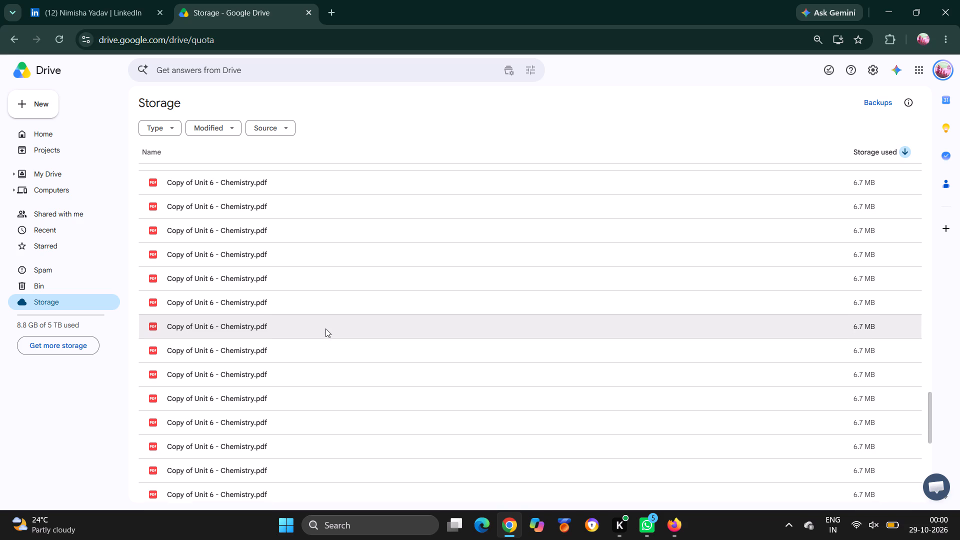
pyautogui.scroll(-8, 325, 328)
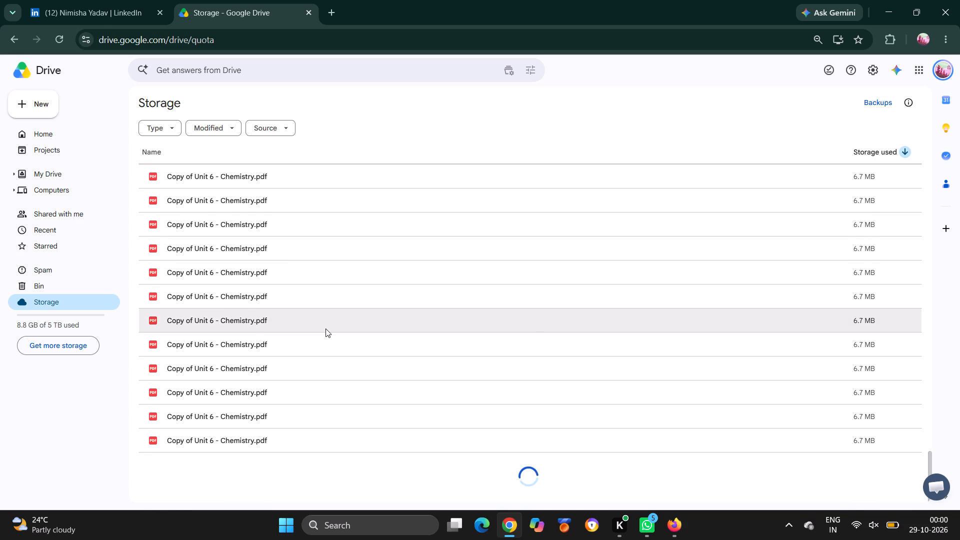
pyautogui.scroll(-6, 325, 328)
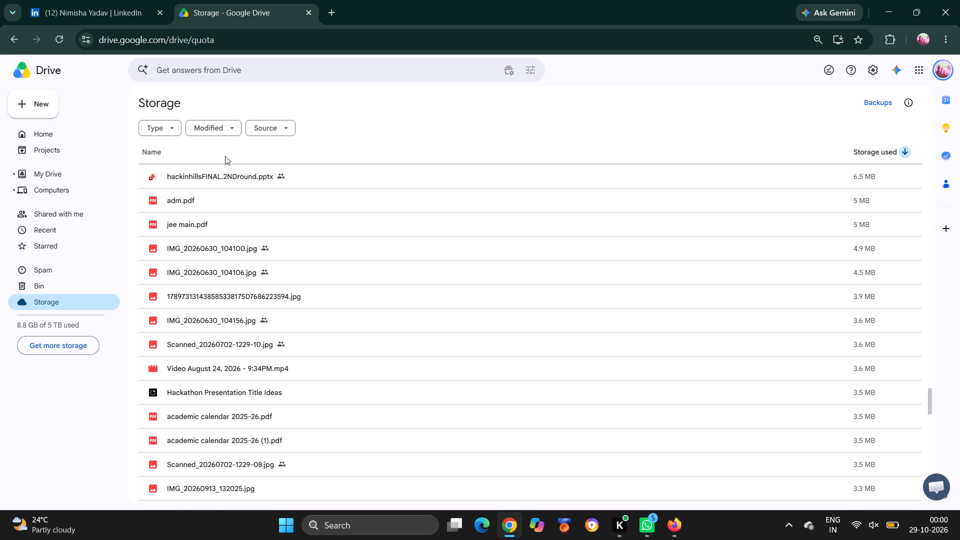
pyautogui.click(253, 68)
pyautogui.write('hack')
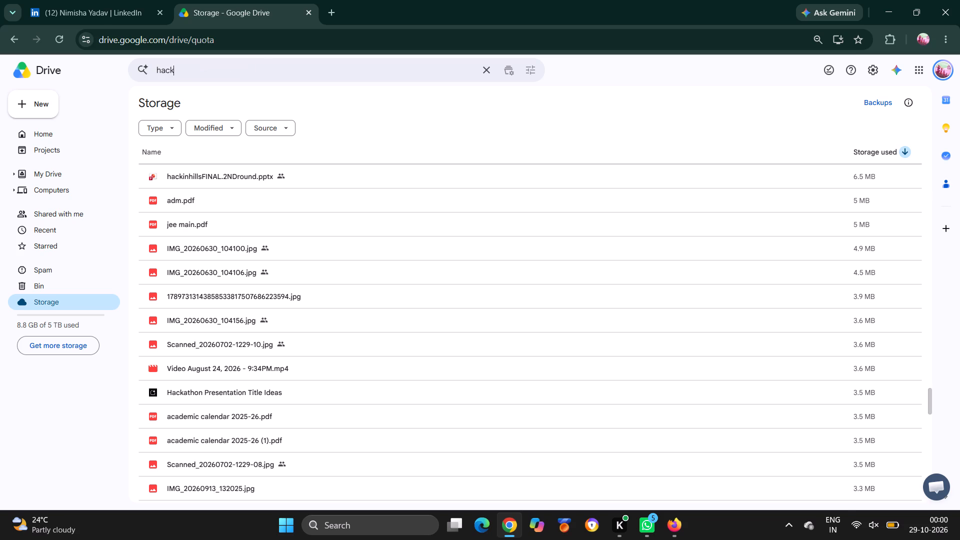
pyautogui.hscroll(-4, 839, 180)
pyautogui.click(839, 180)
pyautogui.rightClick(901, 177)
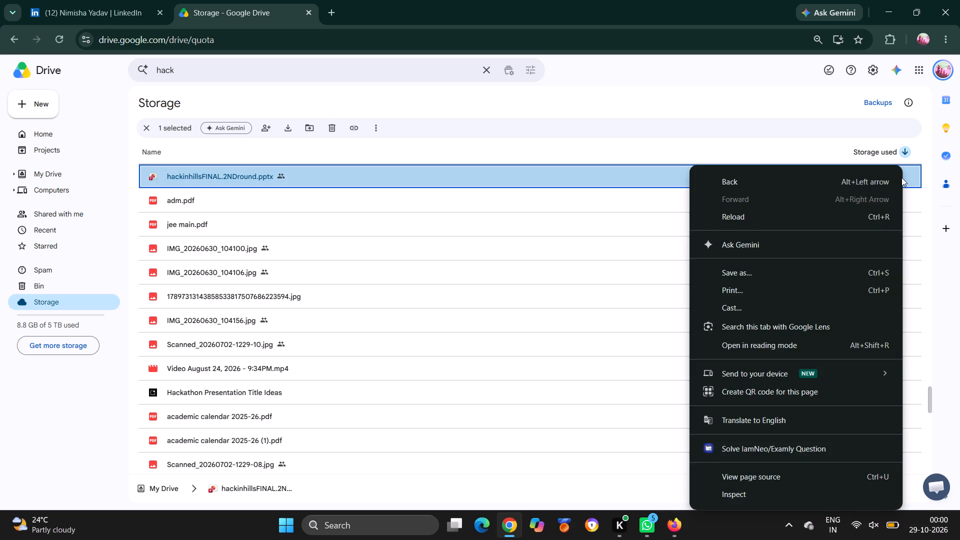
pyautogui.click(704, 106)
pyautogui.doubleClick(704, 172)
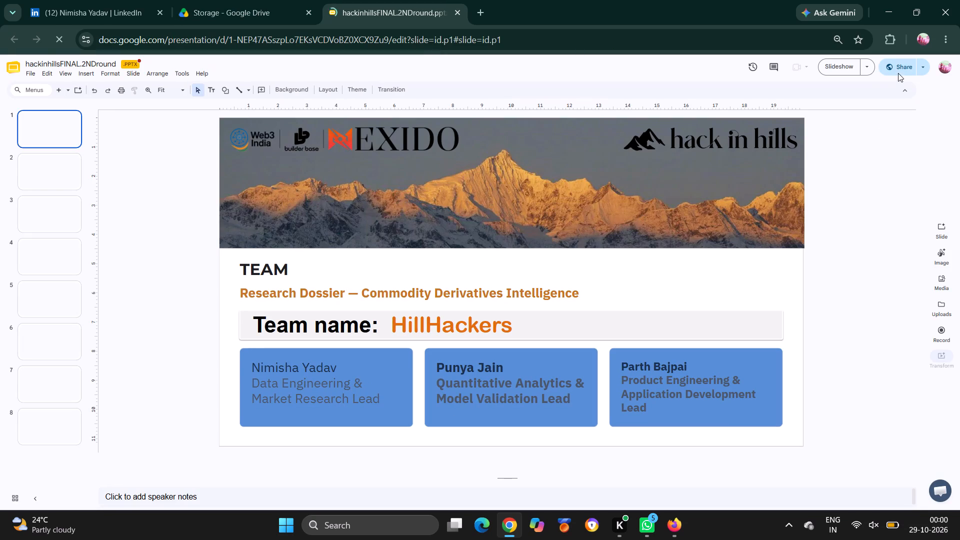
# Copy the presentation's sharing link and enter it as the Final PPT Submission answer in the Firefox form.
pyautogui.click(898, 73)
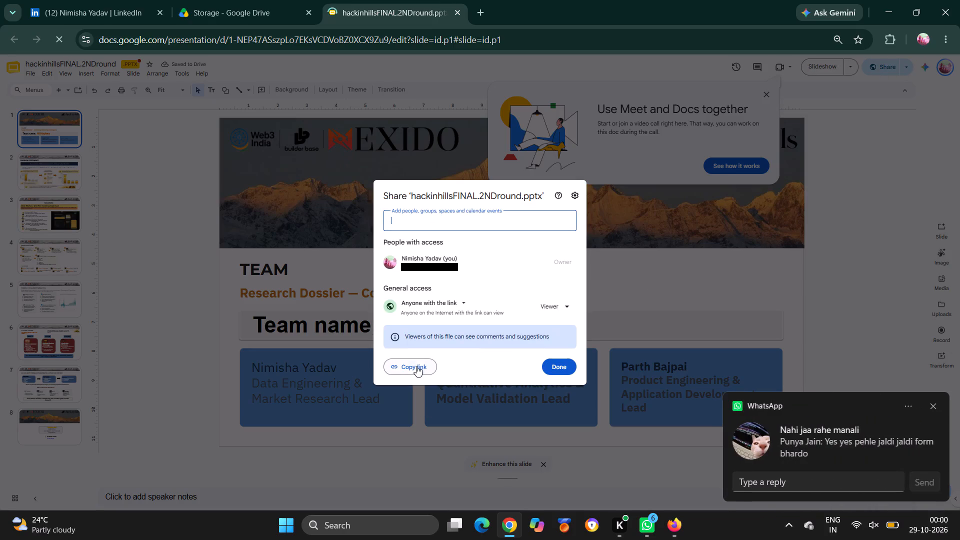
pyautogui.click(416, 364)
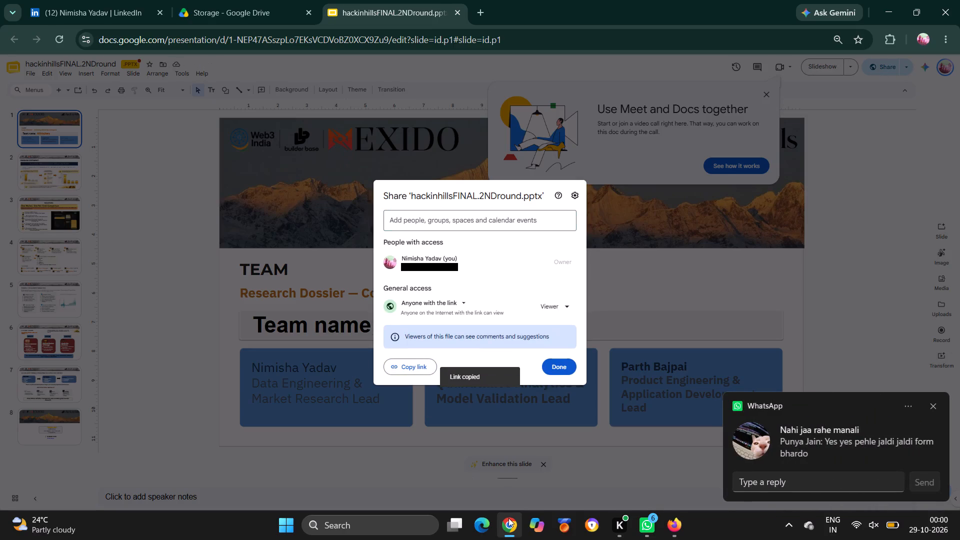
pyautogui.click(671, 526)
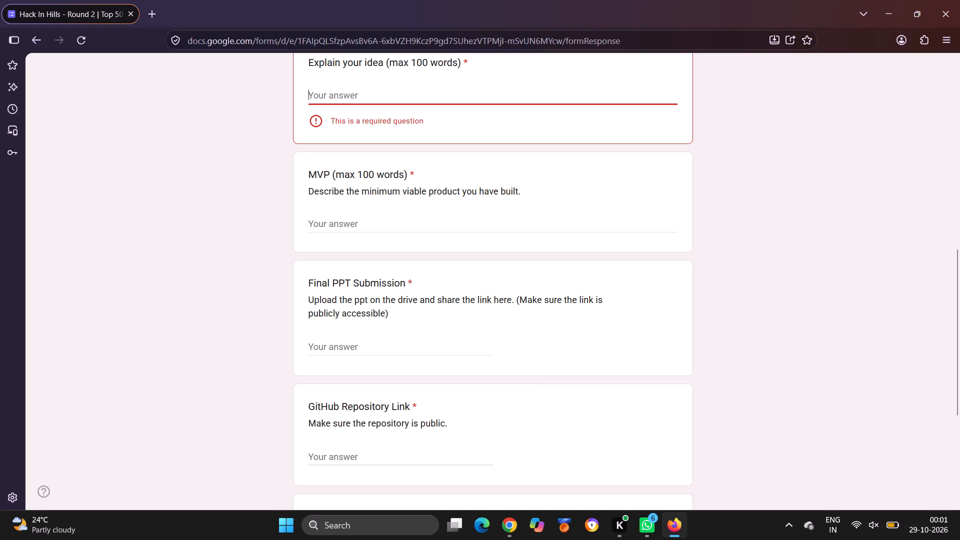
pyautogui.click(384, 344)
pyautogui.hotkey('ctrl', 'v')
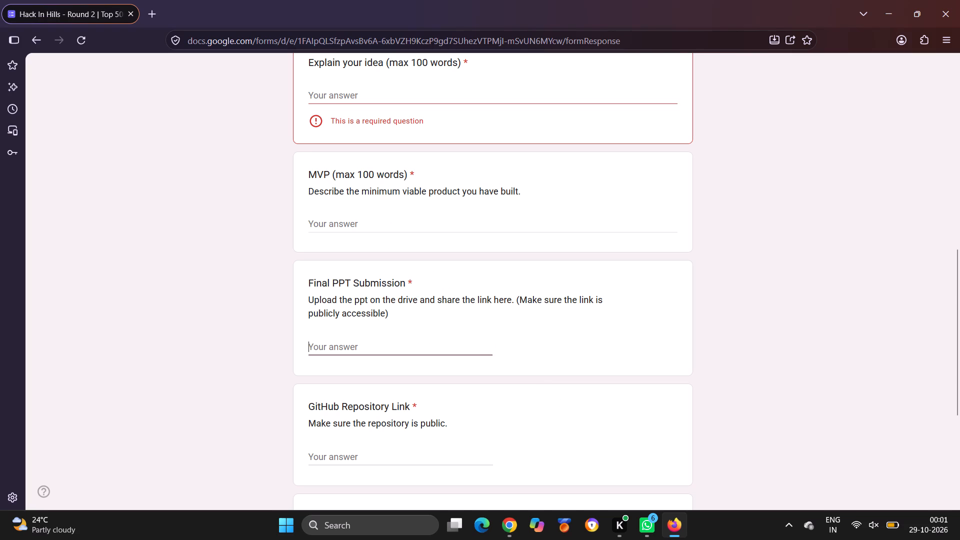
pyautogui.scroll(-2, 454, 398)
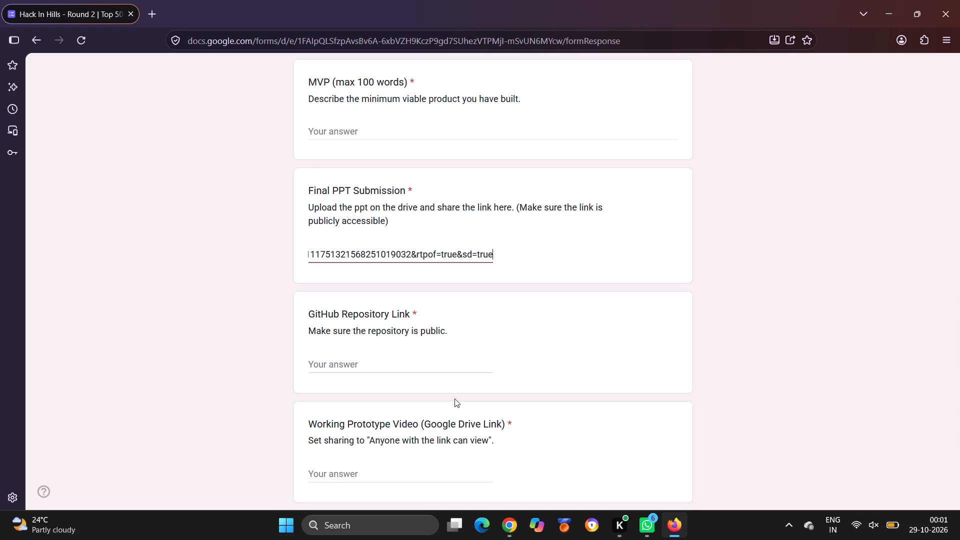
pyautogui.scroll(-1, 454, 398)
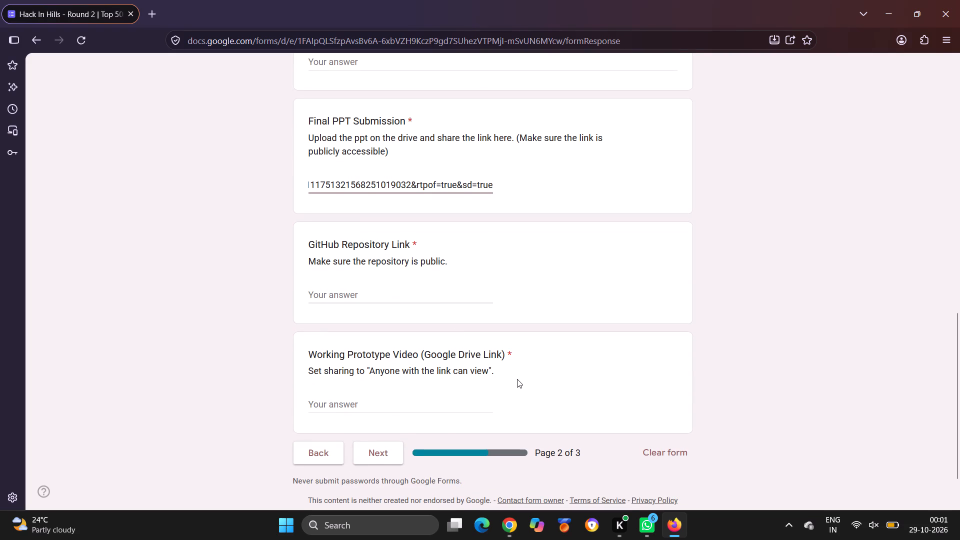
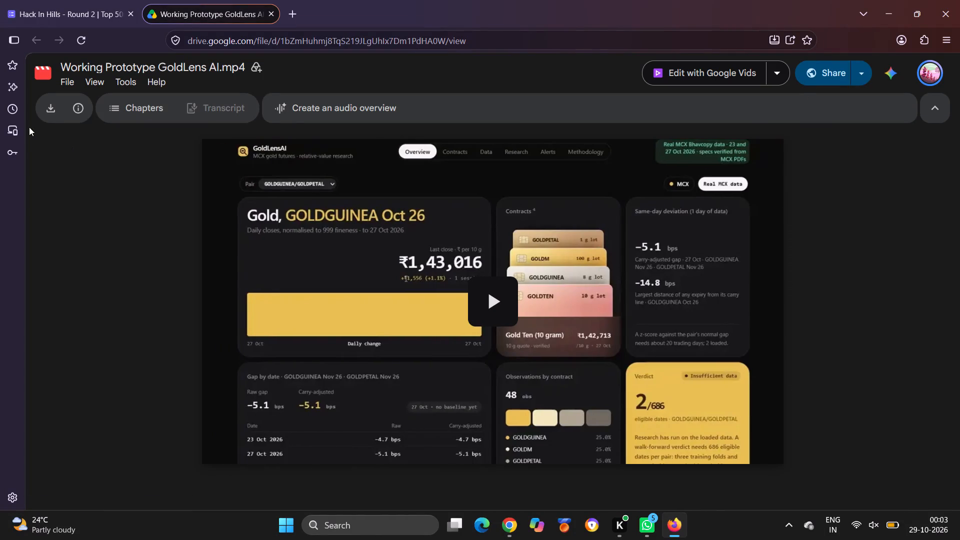
# Download Working Prototype GoldLens AI.mp4 from Google Drive, going ahead without a virus scan.
pyautogui.click(48, 113)
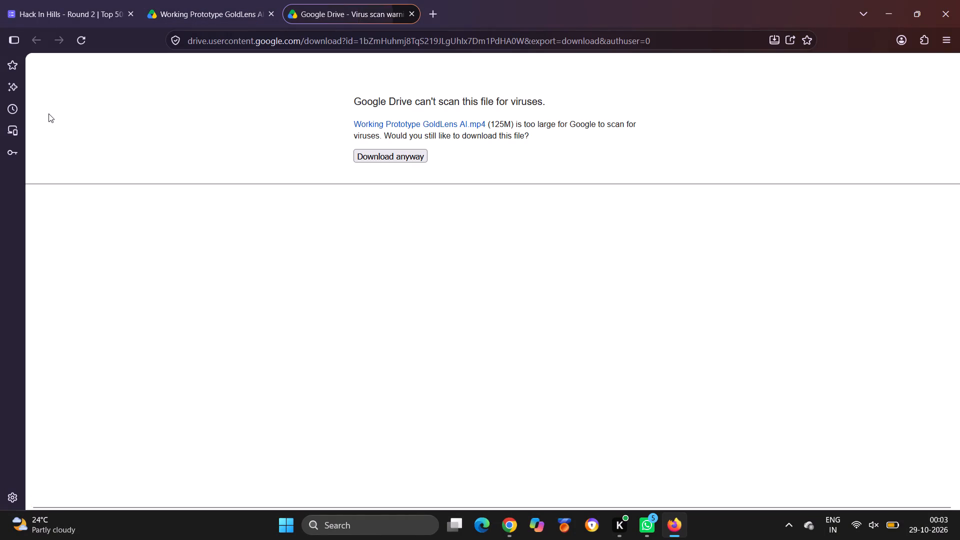
pyautogui.click(365, 155)
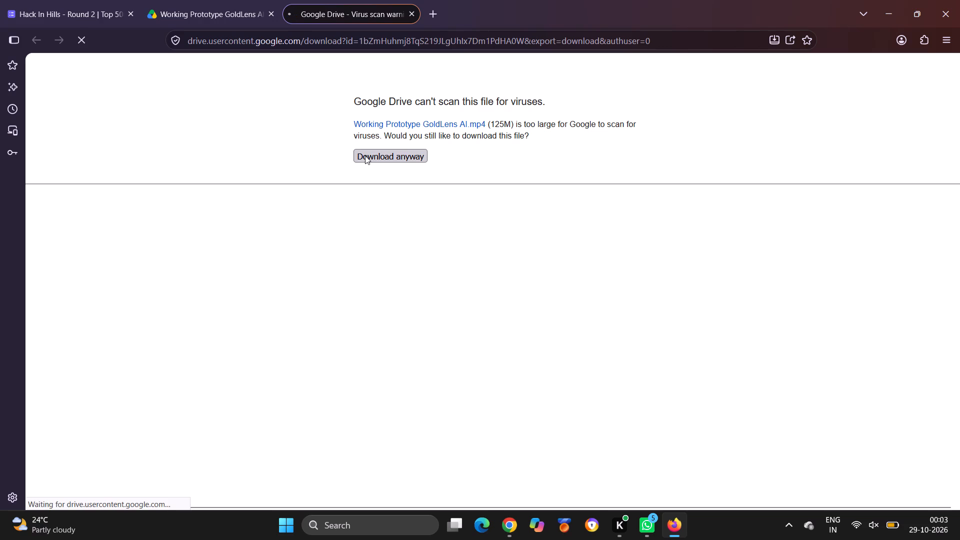
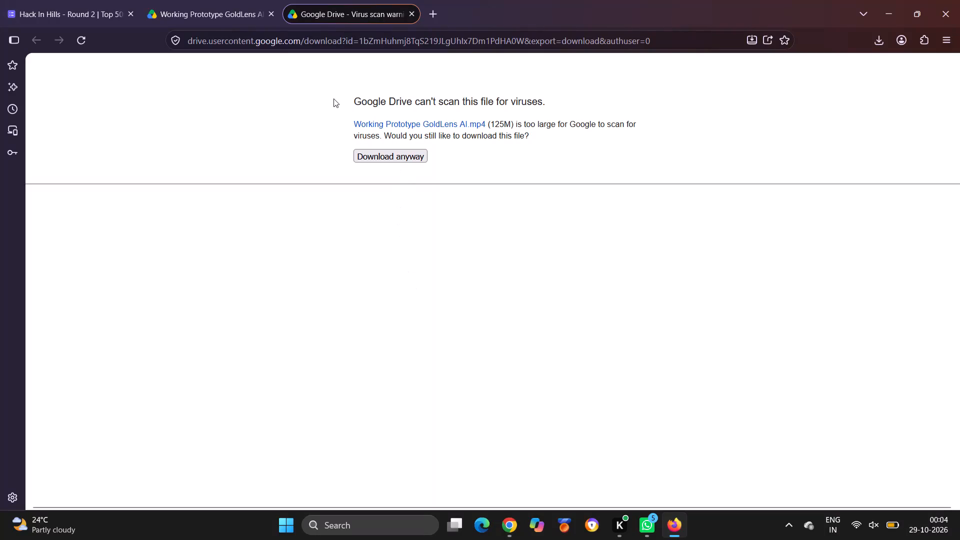
# Paste the copied GoldLensAI repository link into the GitHub Repository Link answer of the Round 2 form.
pyautogui.click(89, 5)
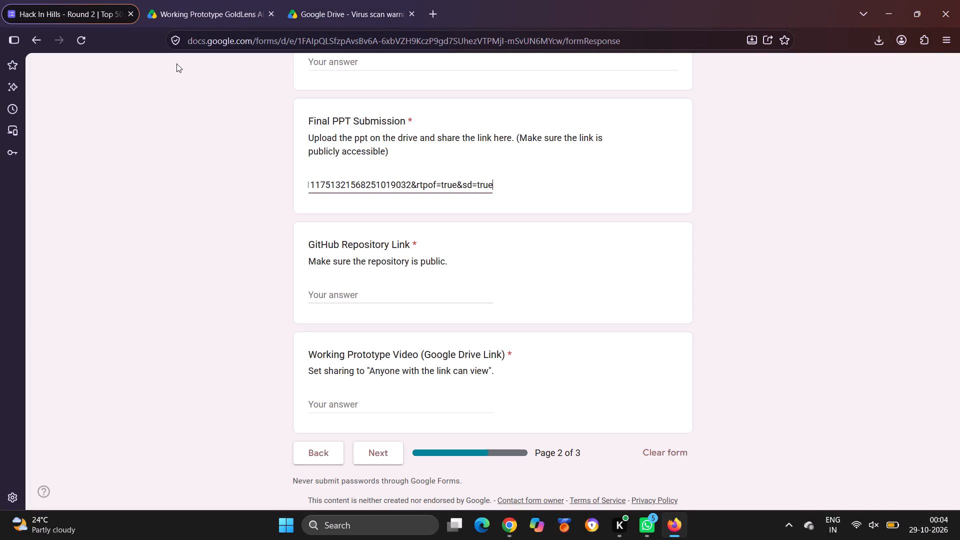
pyautogui.click(374, 289)
pyautogui.hotkey('ctrl', 'v')
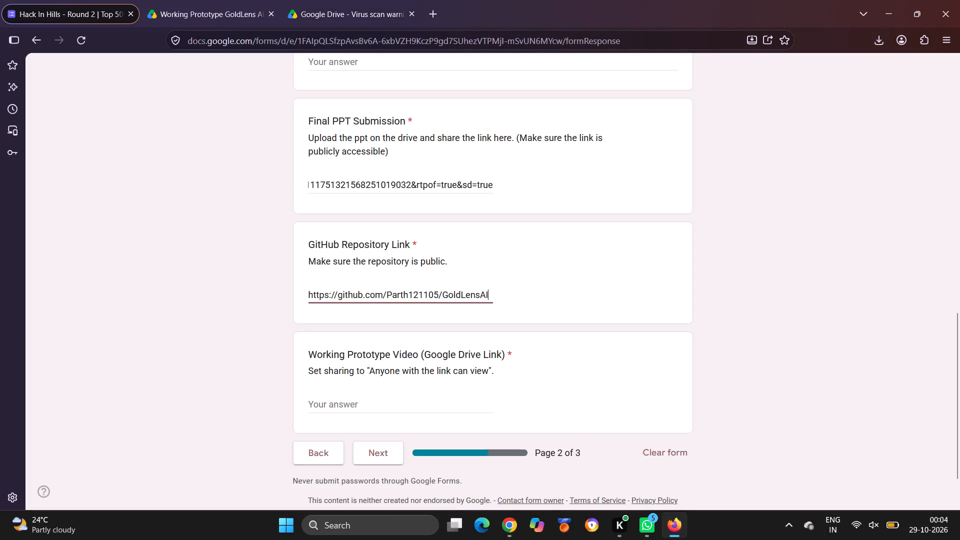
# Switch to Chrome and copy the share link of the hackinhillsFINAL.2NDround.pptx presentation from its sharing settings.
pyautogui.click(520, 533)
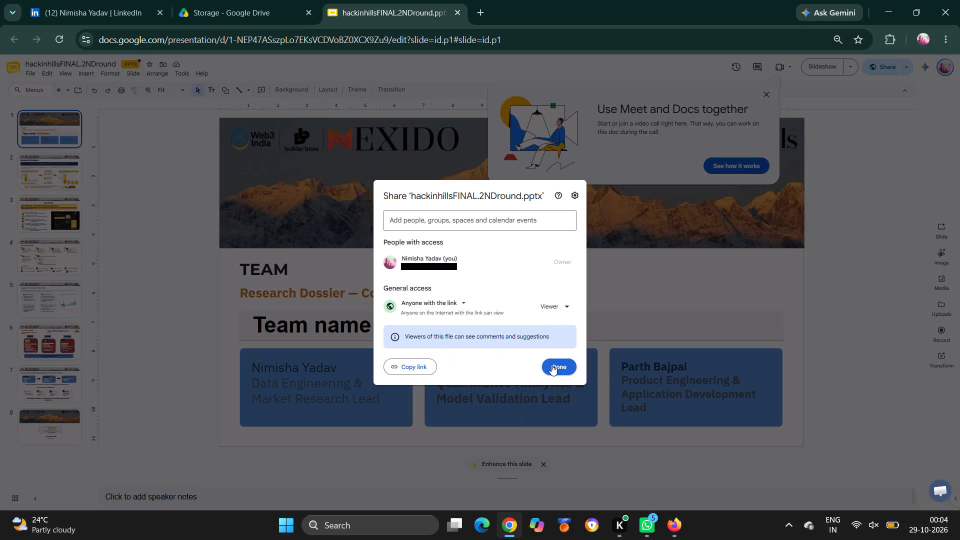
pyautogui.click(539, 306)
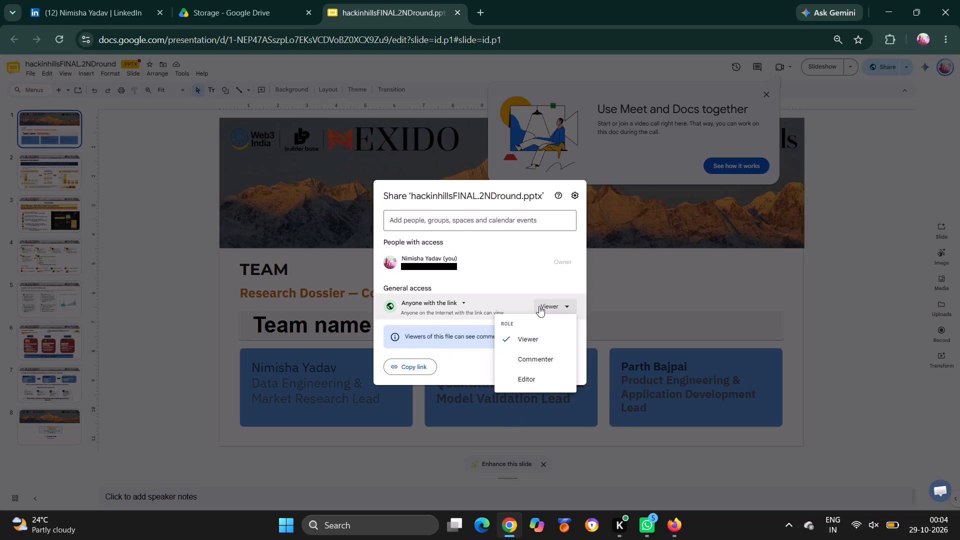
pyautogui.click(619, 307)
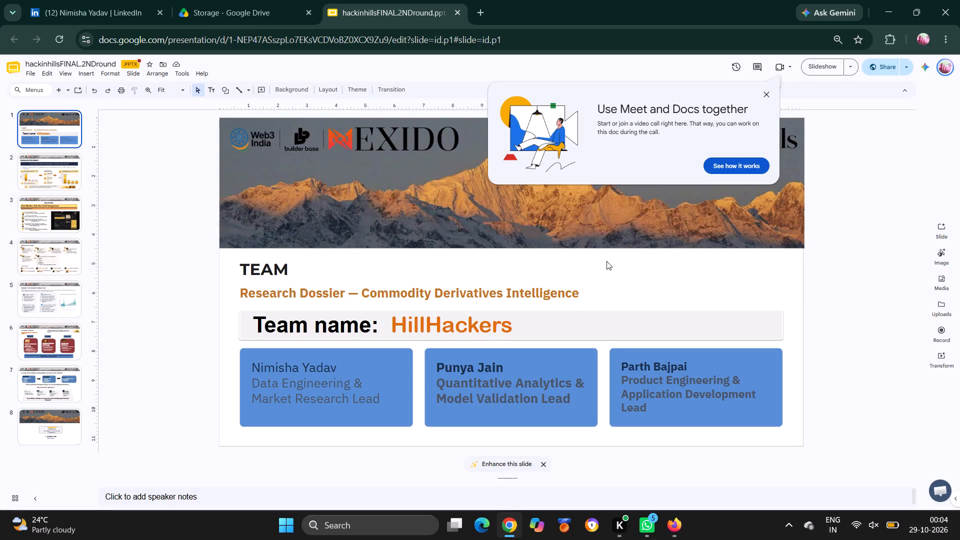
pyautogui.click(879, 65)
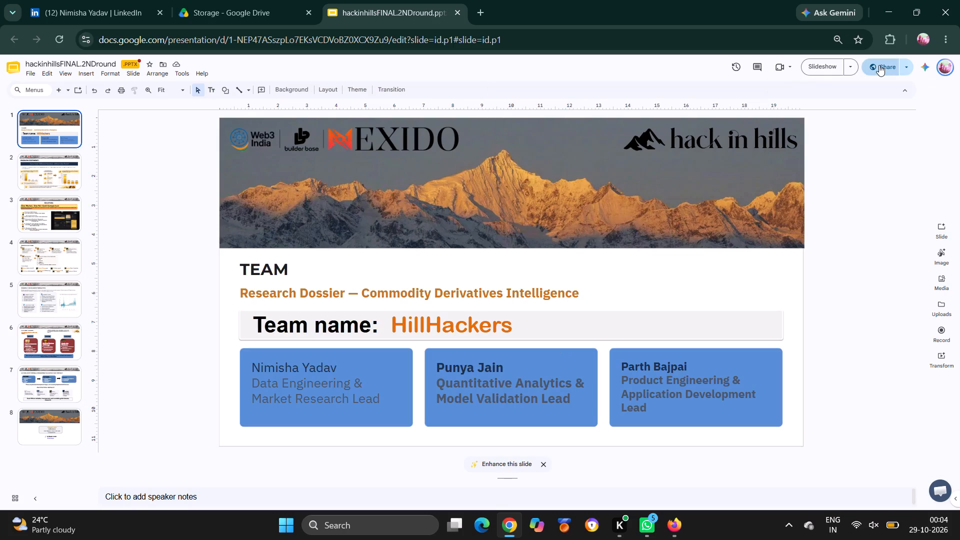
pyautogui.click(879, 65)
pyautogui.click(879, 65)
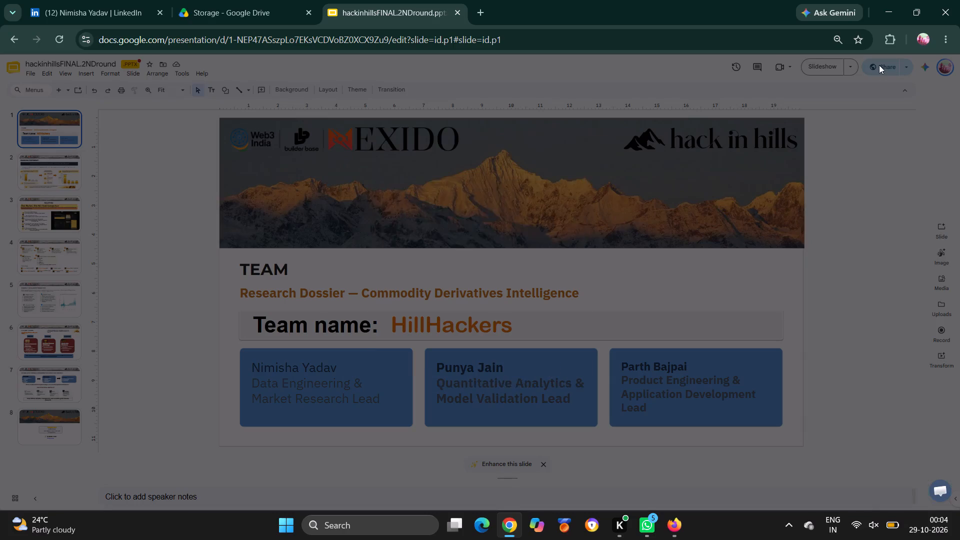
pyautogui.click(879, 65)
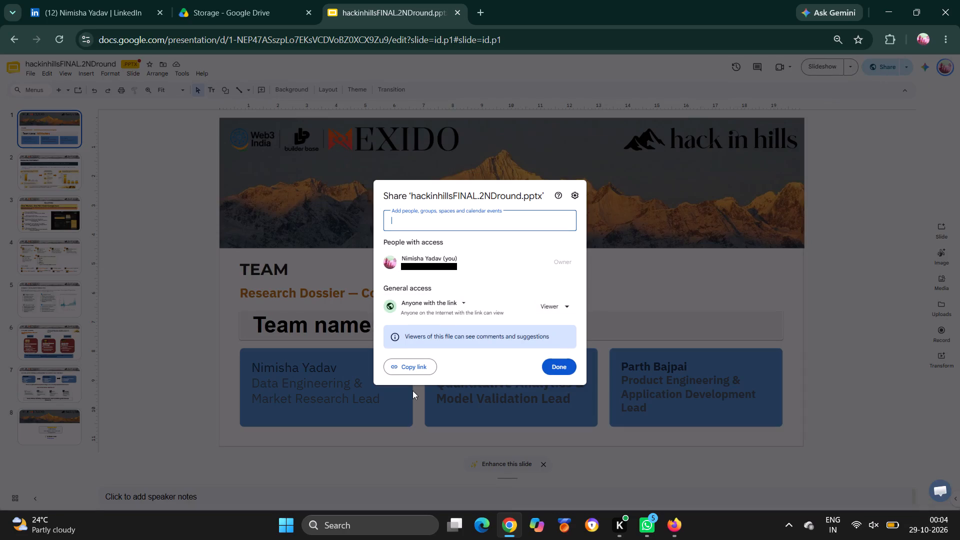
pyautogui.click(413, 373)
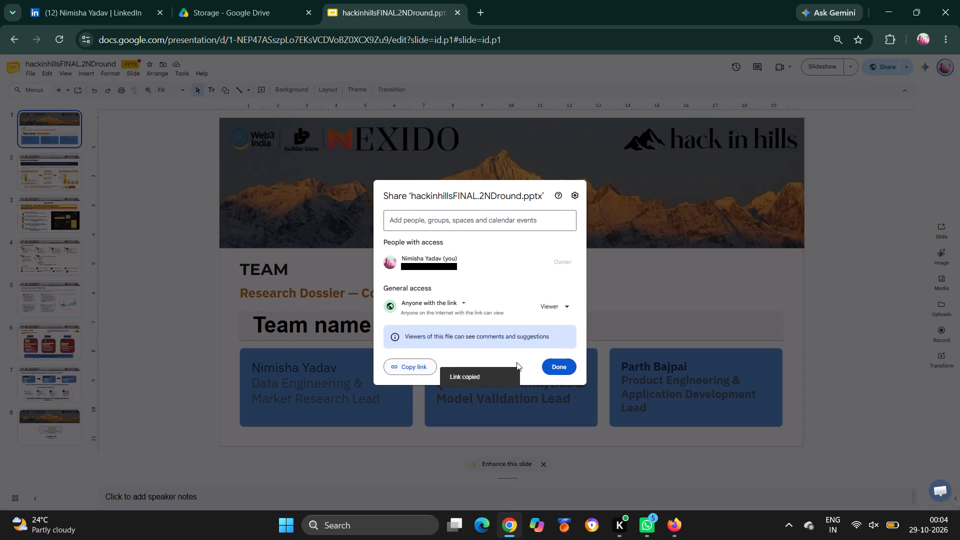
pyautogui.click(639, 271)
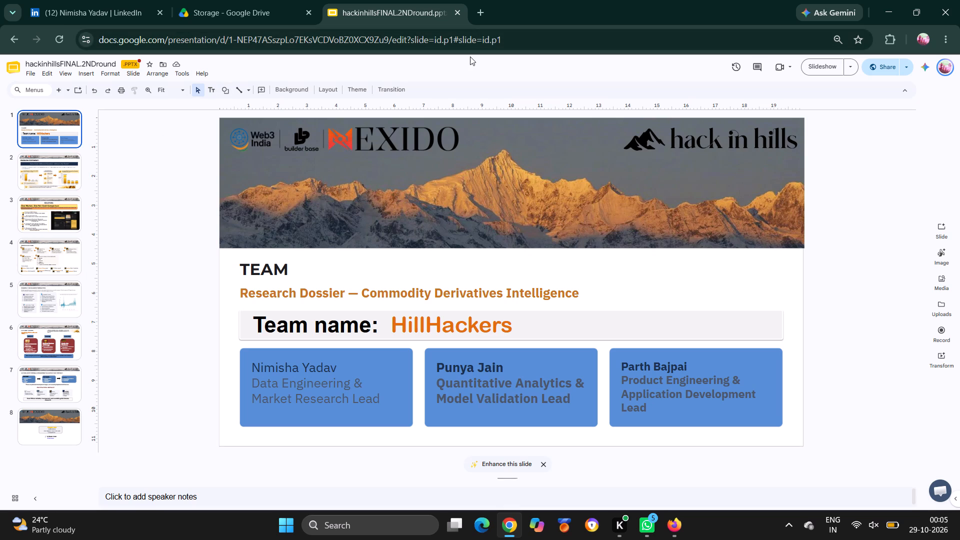
# Close the presentation and upload Working Prototype GoldLens AI from the Downloads folder to Google Drive.
pyautogui.click(13, 39)
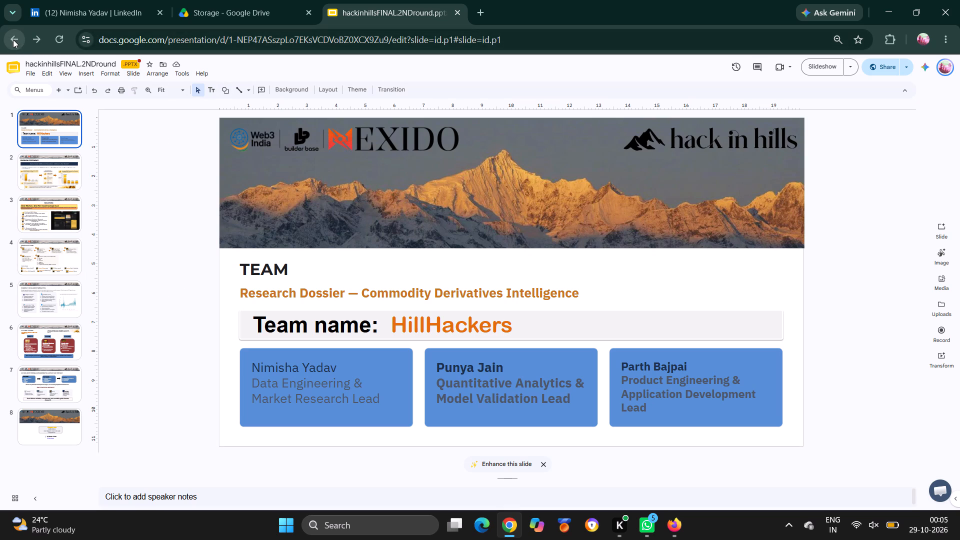
pyautogui.click(13, 39)
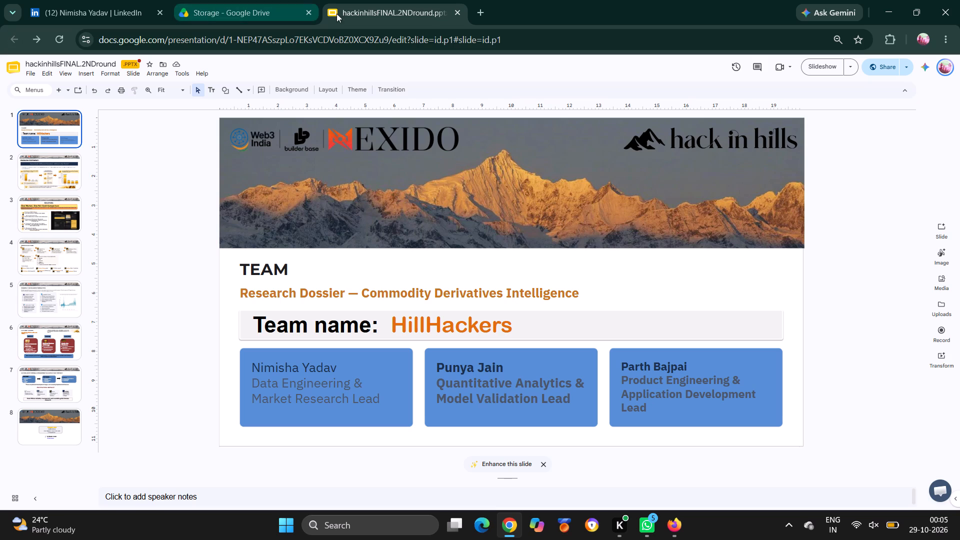
pyautogui.click(455, 14)
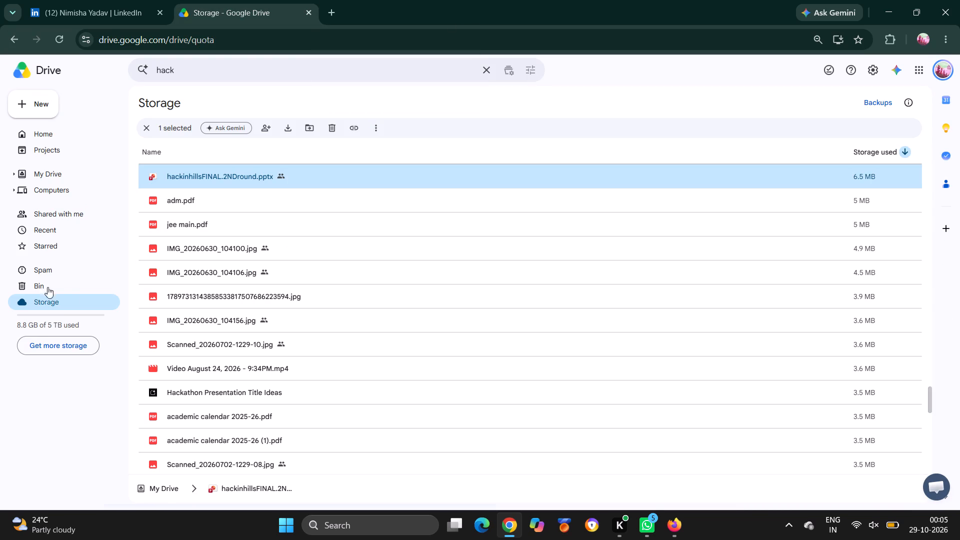
pyautogui.click(37, 132)
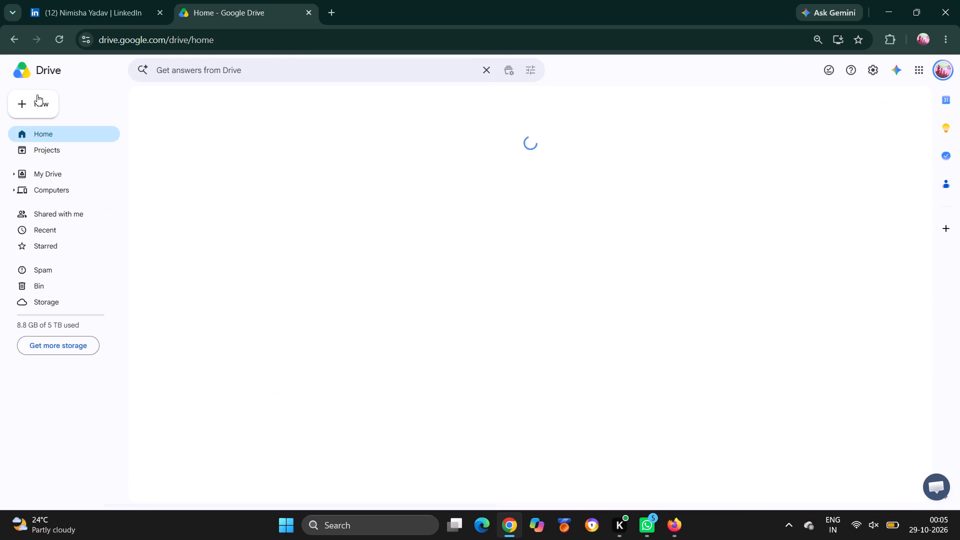
pyautogui.click(37, 94)
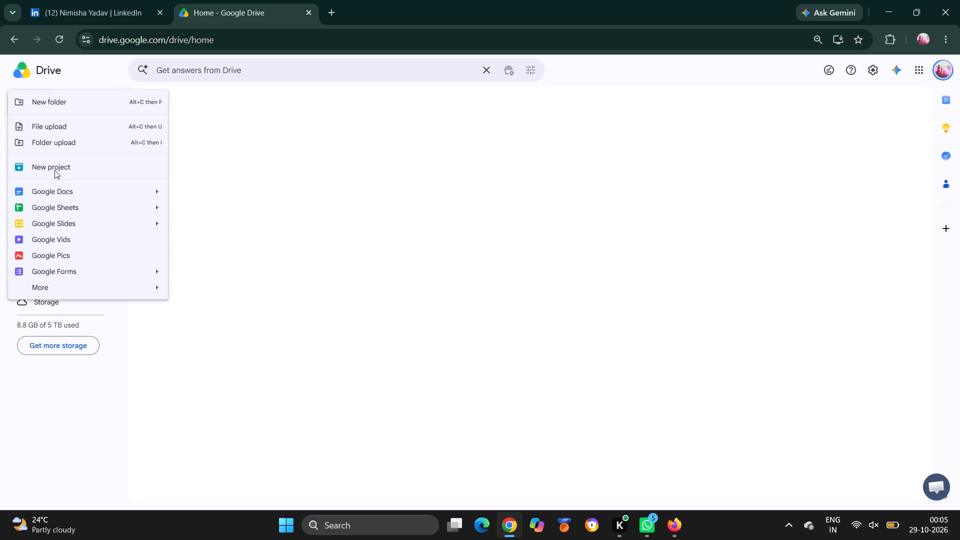
pyautogui.click(62, 120)
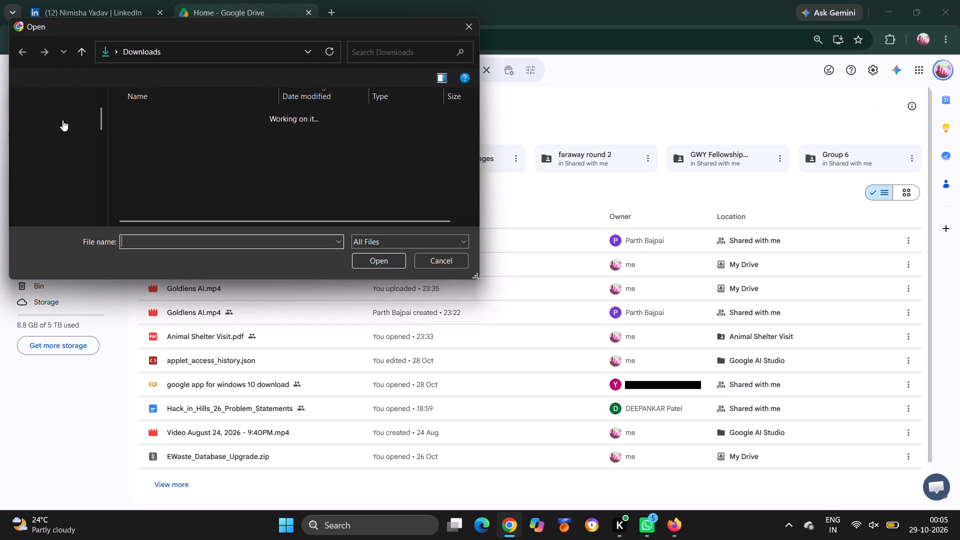
pyautogui.click(129, 130)
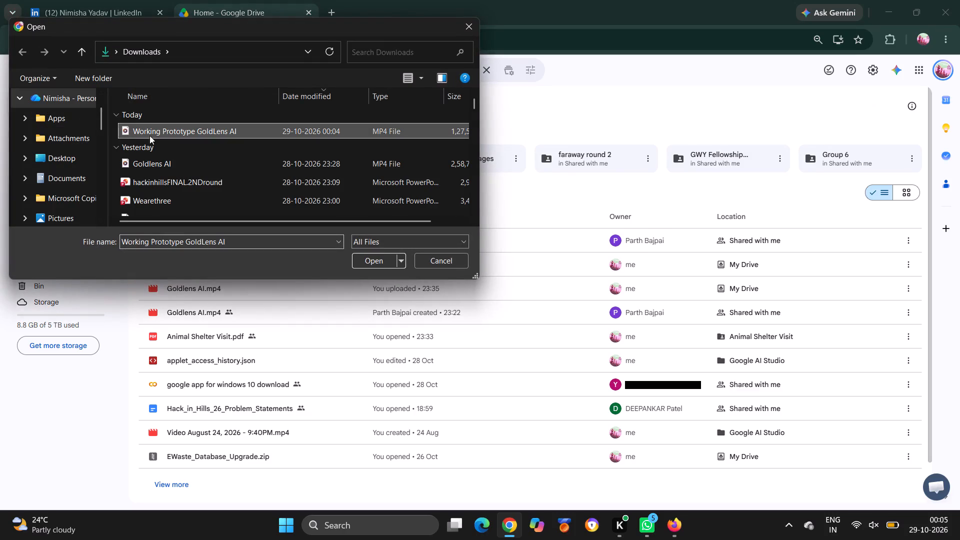
pyautogui.click(372, 262)
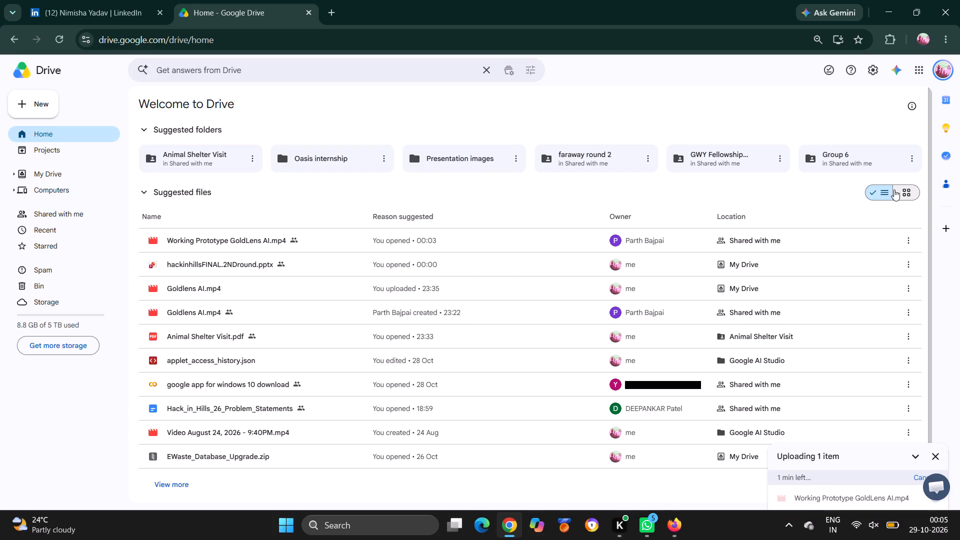
# Copy the link of the shared Working Prototype GoldLens AI.mp4 and paste it into the form's Working Prototype Video answer in Firefox.
pyautogui.click(898, 240)
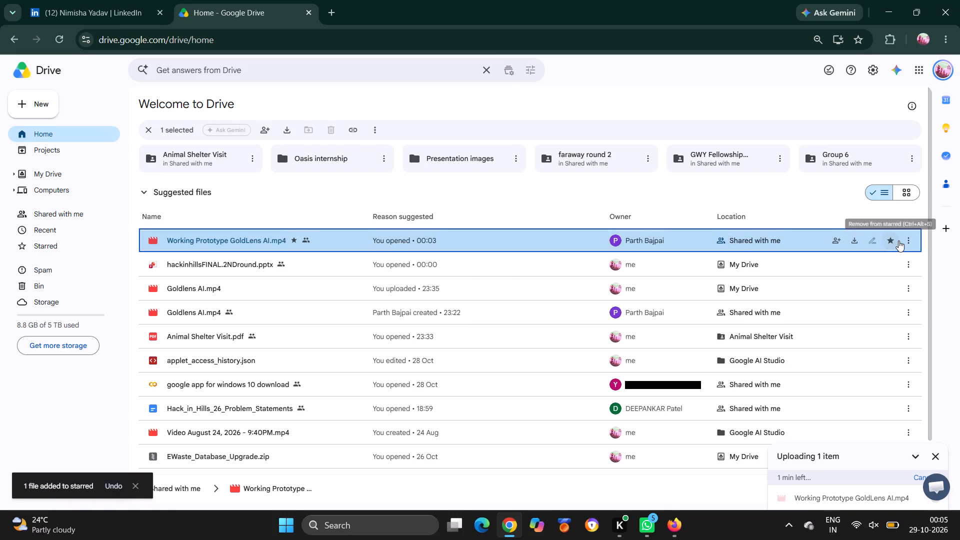
pyautogui.click(906, 238)
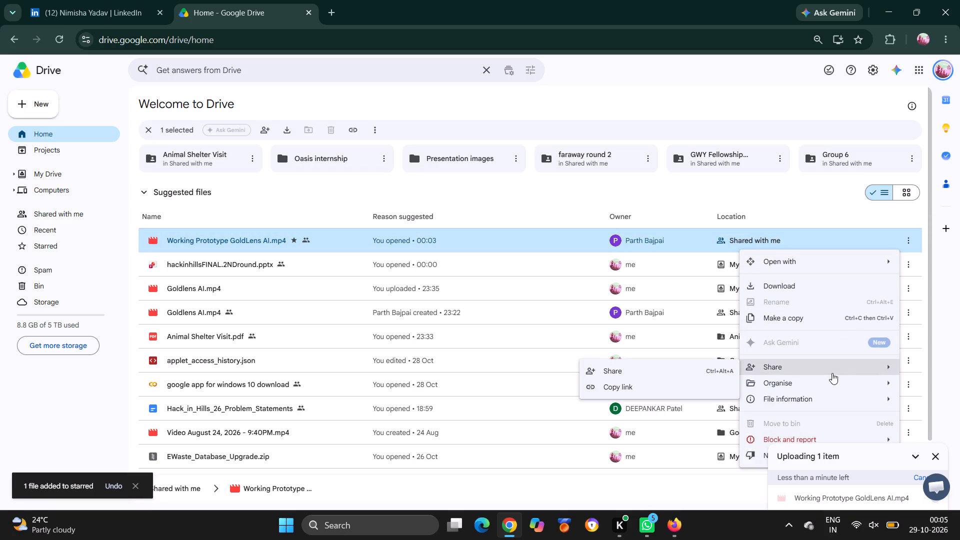
pyautogui.click(712, 393)
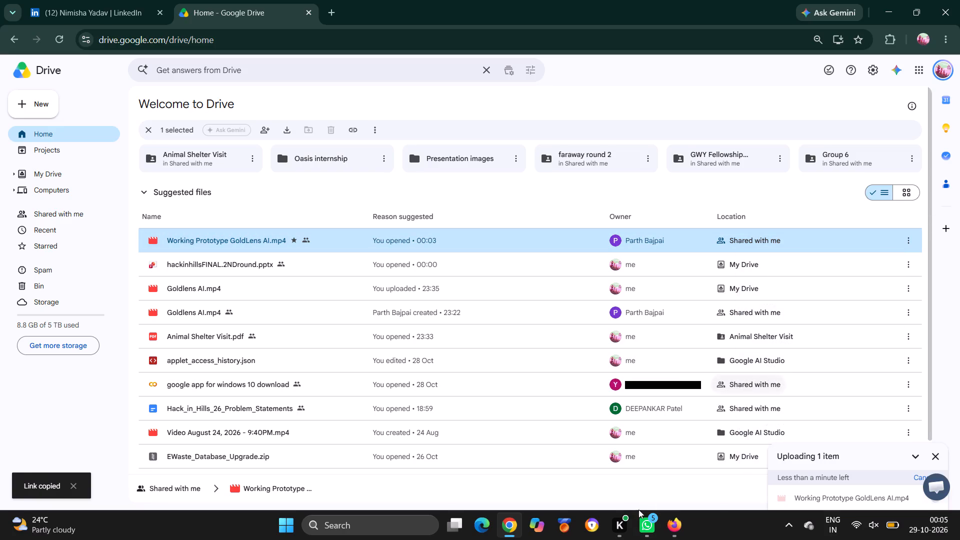
pyautogui.click(667, 521)
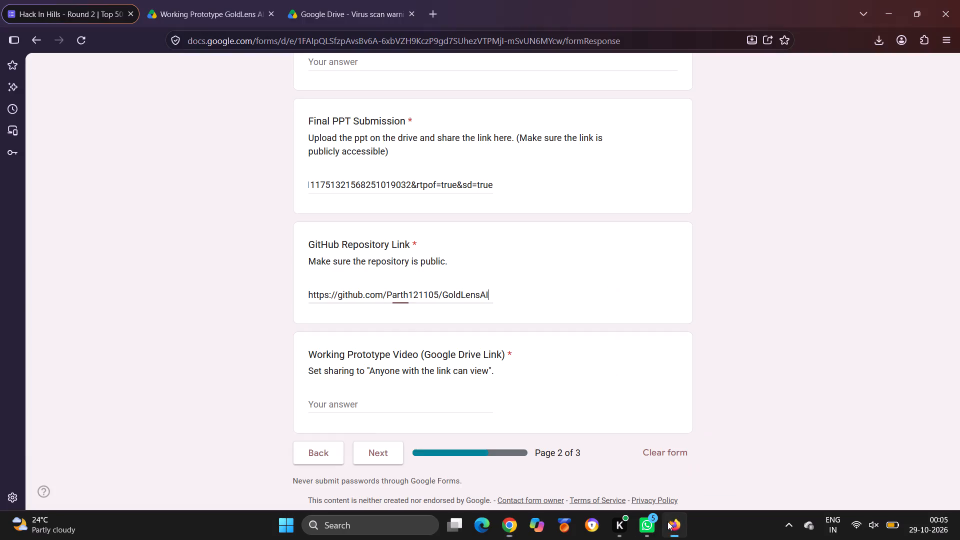
pyautogui.click(444, 404)
pyautogui.hotkey('ctrl', 'v')
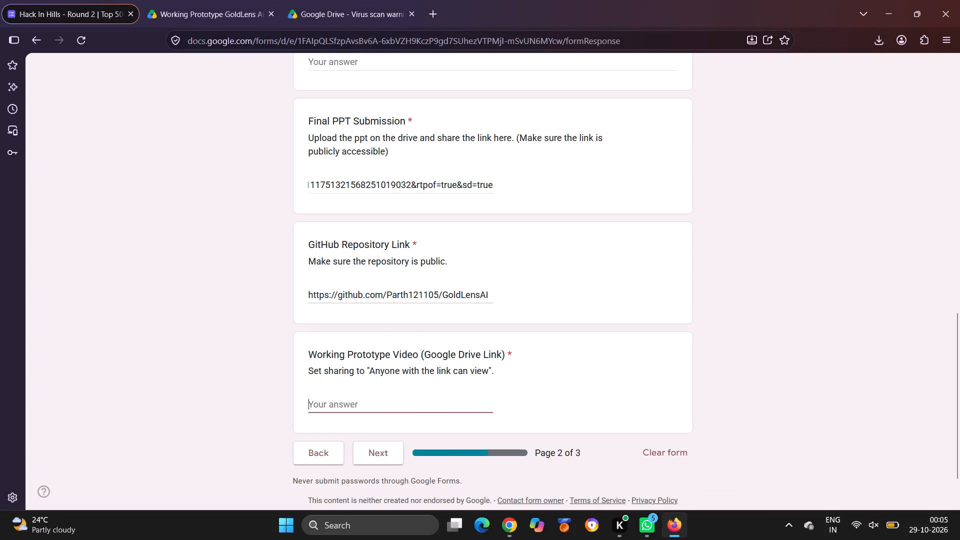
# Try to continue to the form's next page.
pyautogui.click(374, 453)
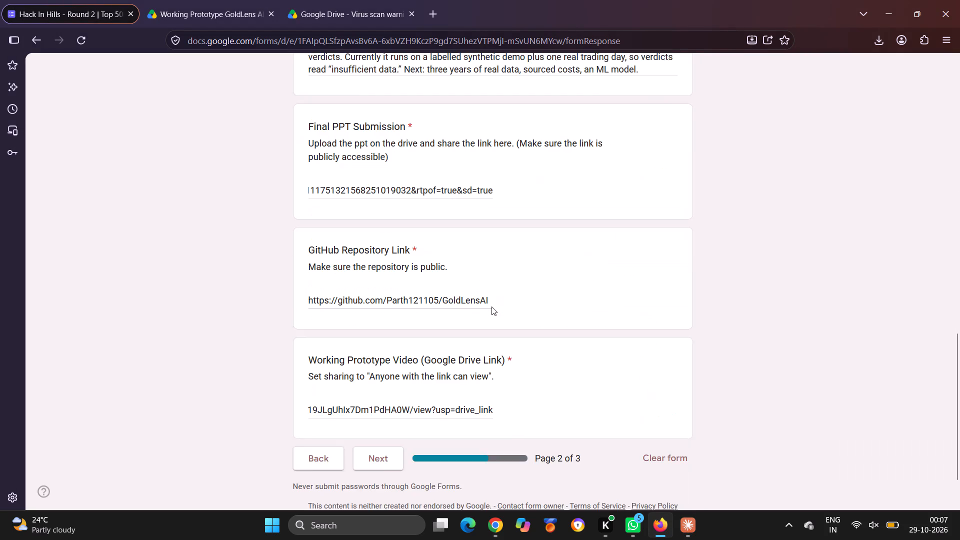
# Continue to the form's Social Pitch Round page and look over its post link questions.
pyautogui.scroll(-3, 491, 306)
pyautogui.click(391, 397)
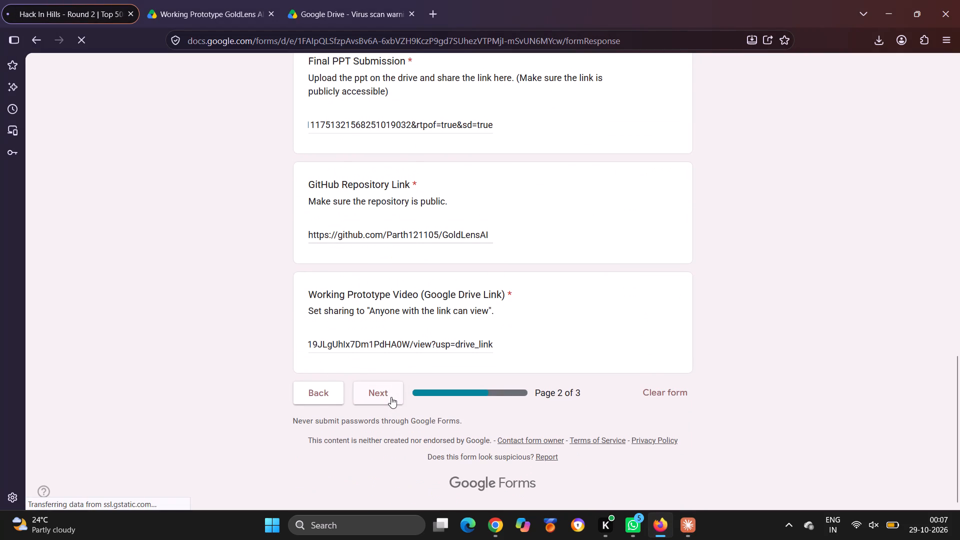
pyautogui.scroll(-1, 391, 397)
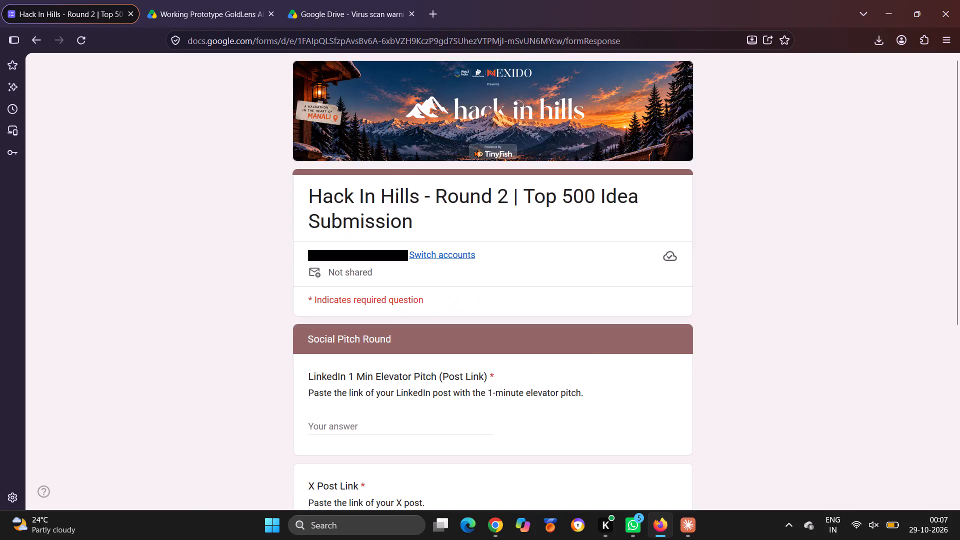
pyautogui.scroll(-1, 391, 397)
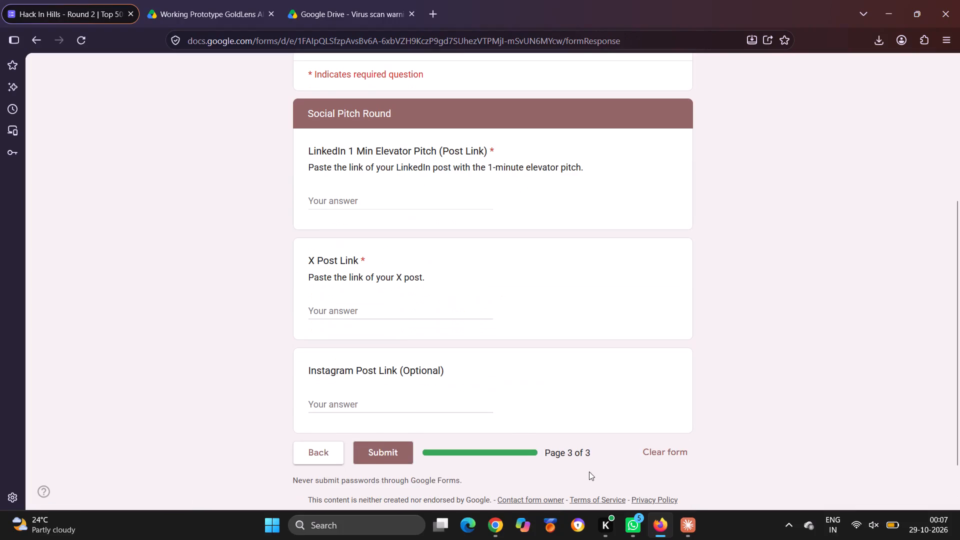
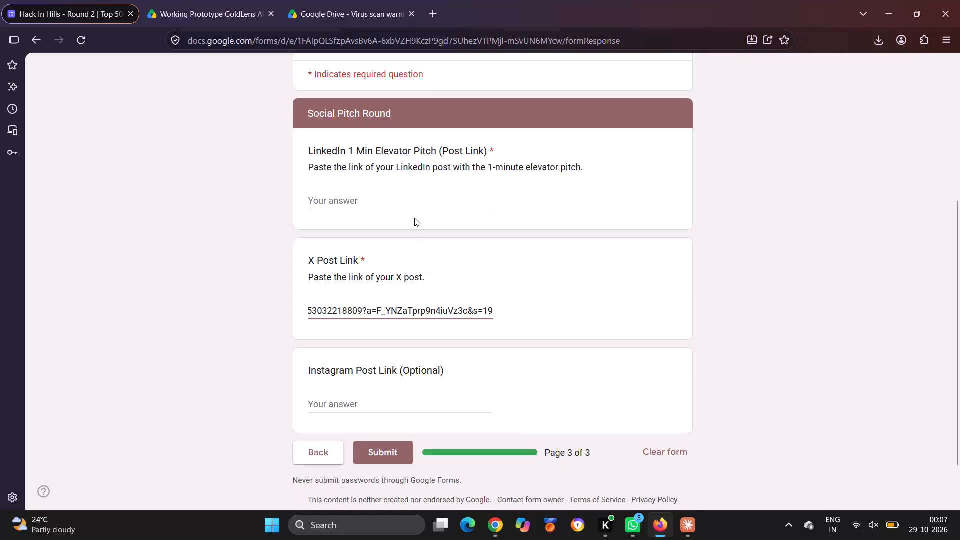
# Activate the LinkedIn 1 Min Elevator Pitch post link answer in the Social Pitch Round section for entry.
pyautogui.click(412, 203)
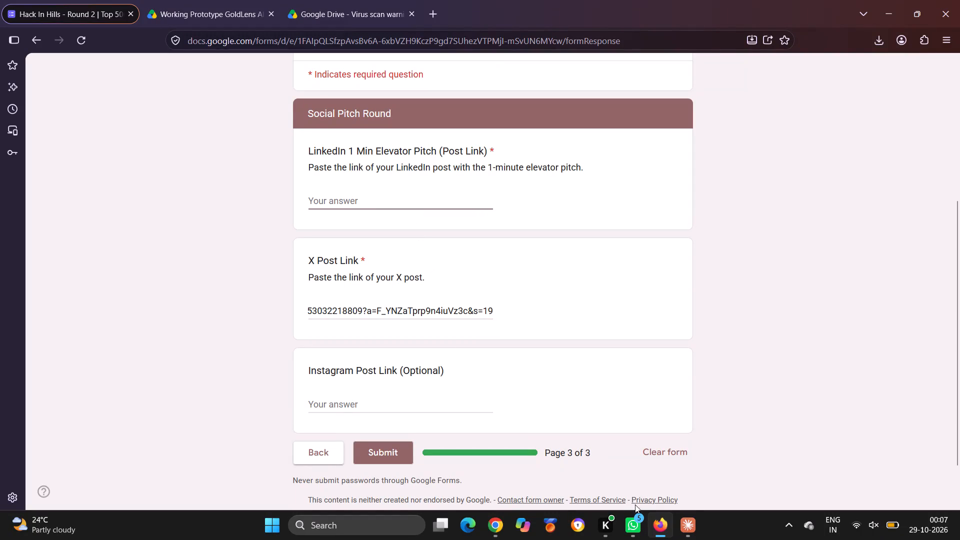
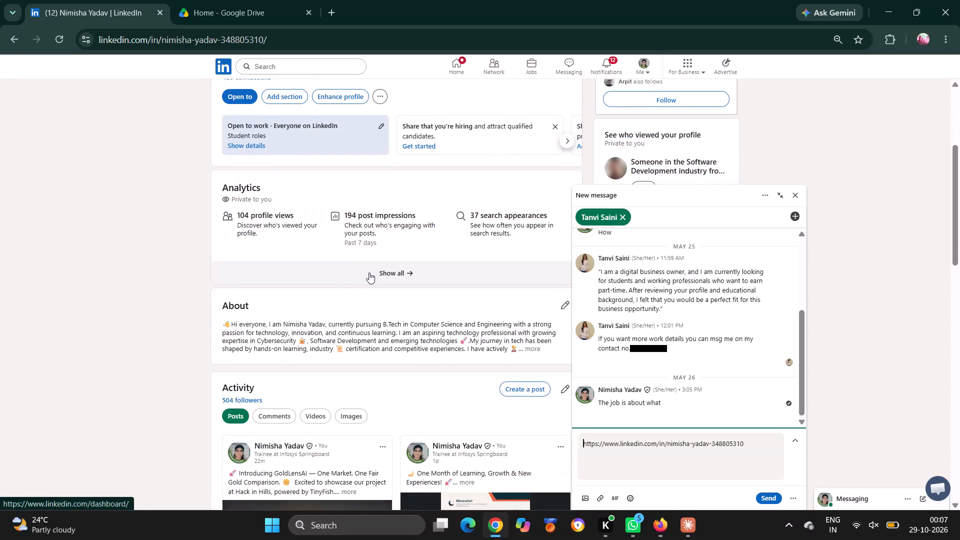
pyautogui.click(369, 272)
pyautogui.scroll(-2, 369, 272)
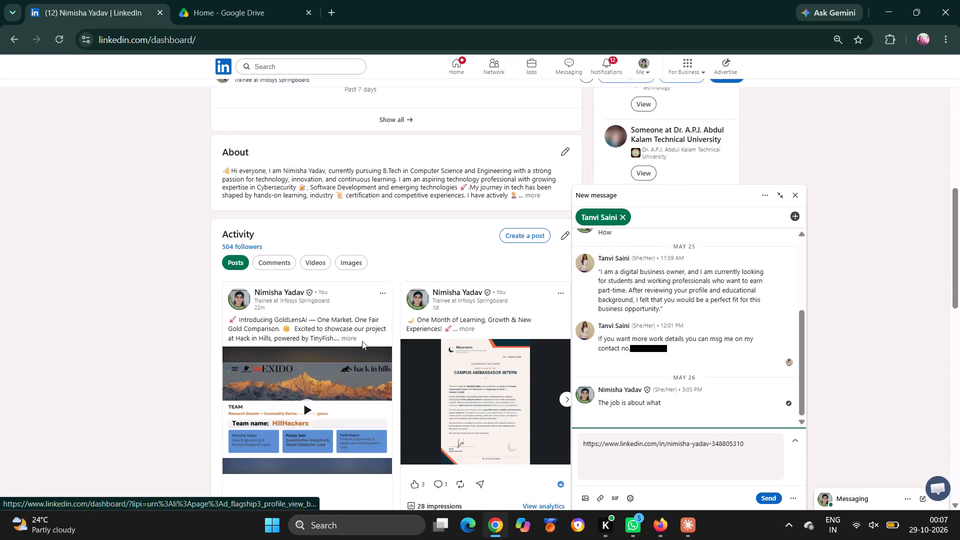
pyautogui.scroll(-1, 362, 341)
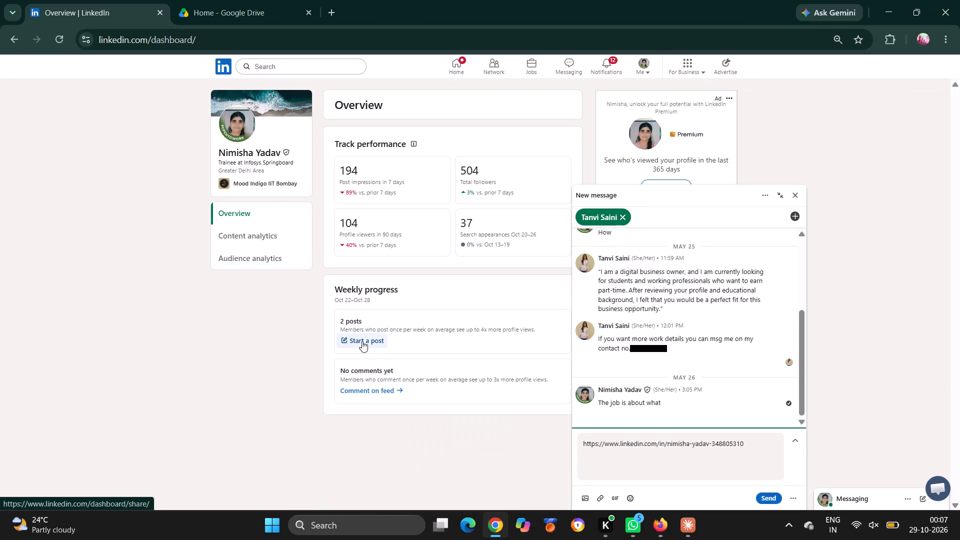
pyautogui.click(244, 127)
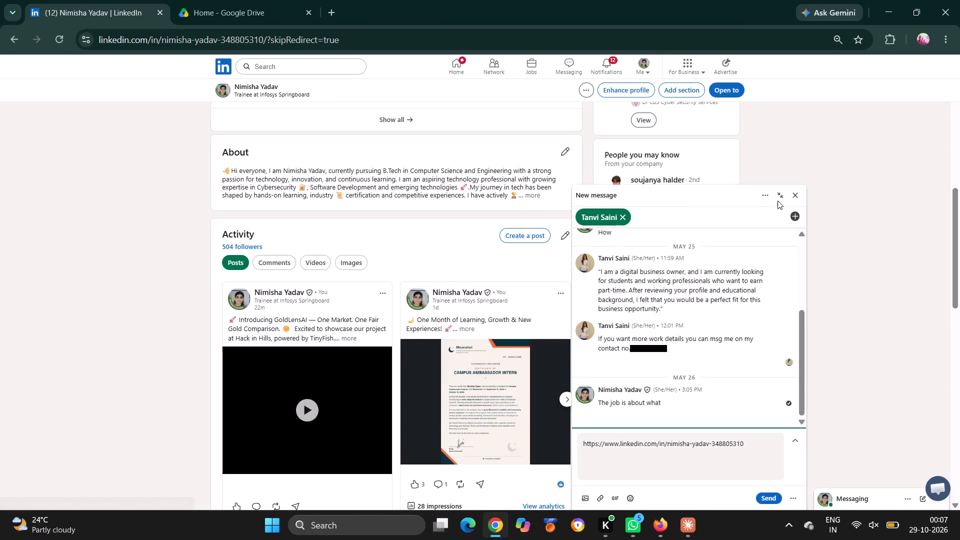
# Close the LinkedIn message window, copy the GoldLensAI post's link and paste it into the form's LinkedIn elevator pitch answer in Firefox.
pyautogui.click(797, 195)
pyautogui.click(384, 295)
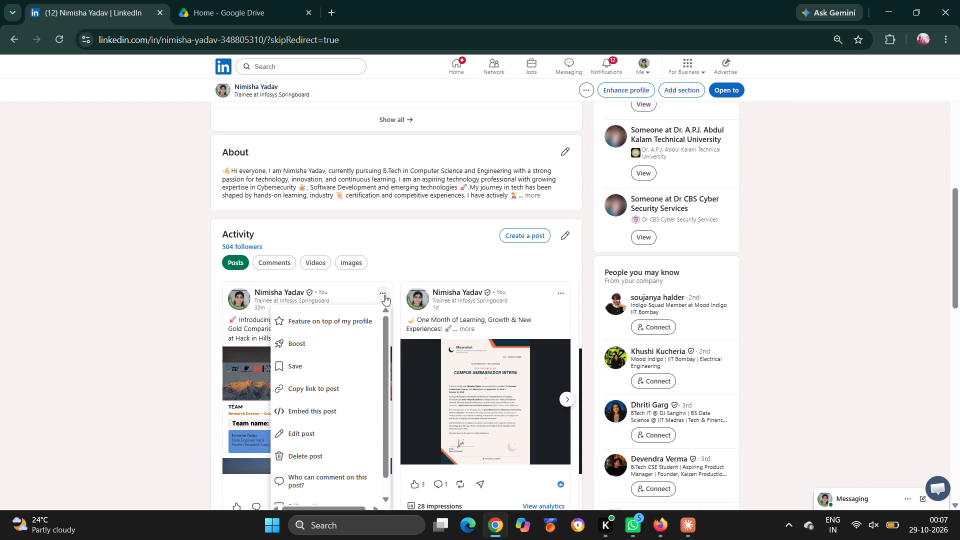
pyautogui.click(320, 390)
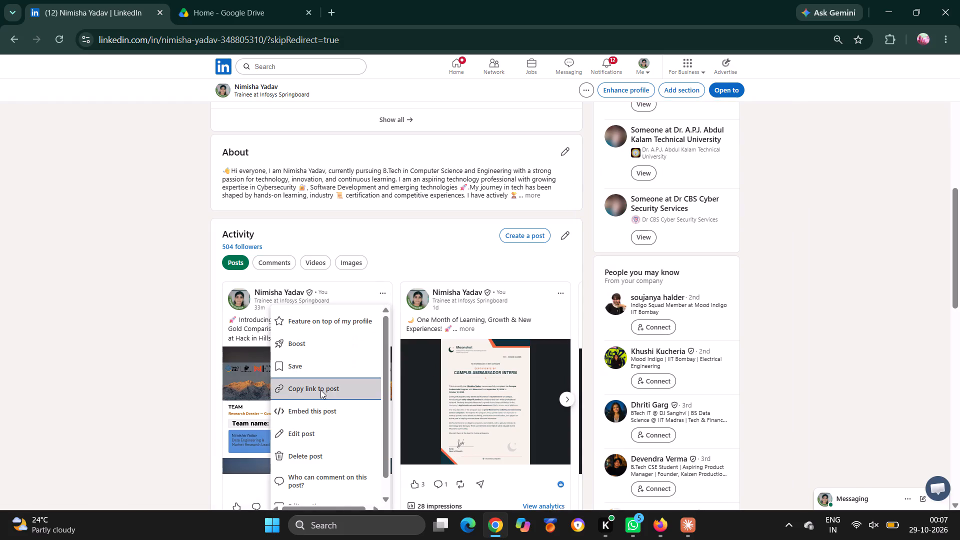
pyautogui.click(658, 525)
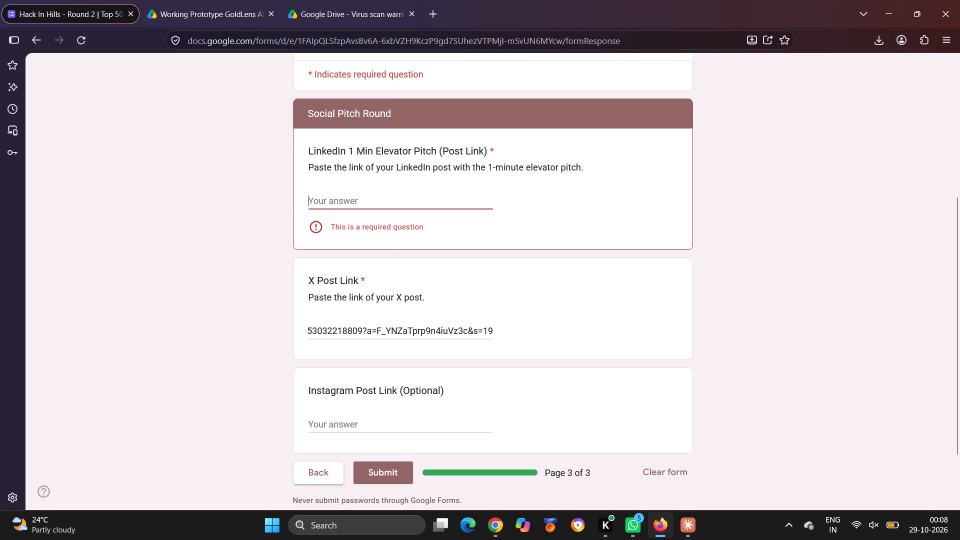
pyautogui.click(372, 198)
pyautogui.hotkey('ctrl', 'v')
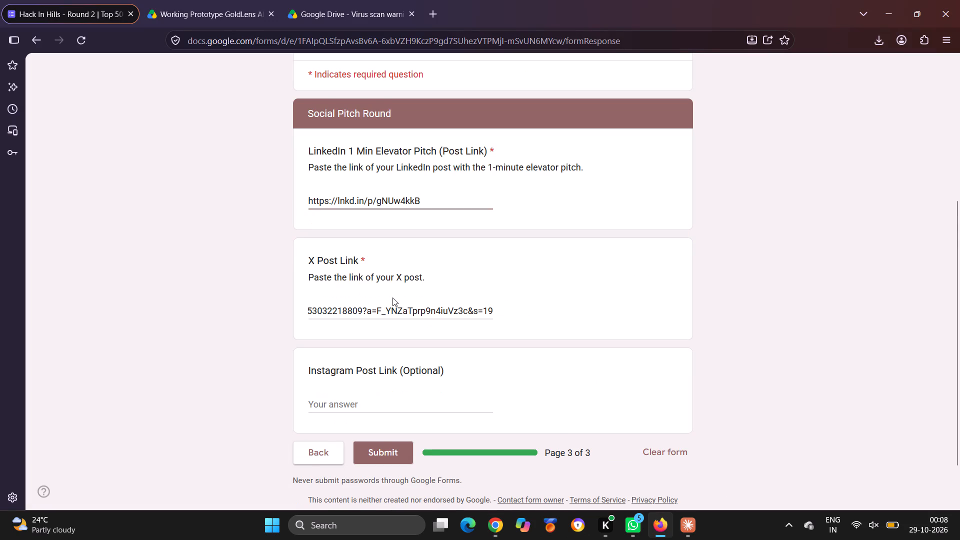
# Submit the Hack In Hills Round 2 form and close the Firefox window.
pyautogui.scroll(-4, 392, 297)
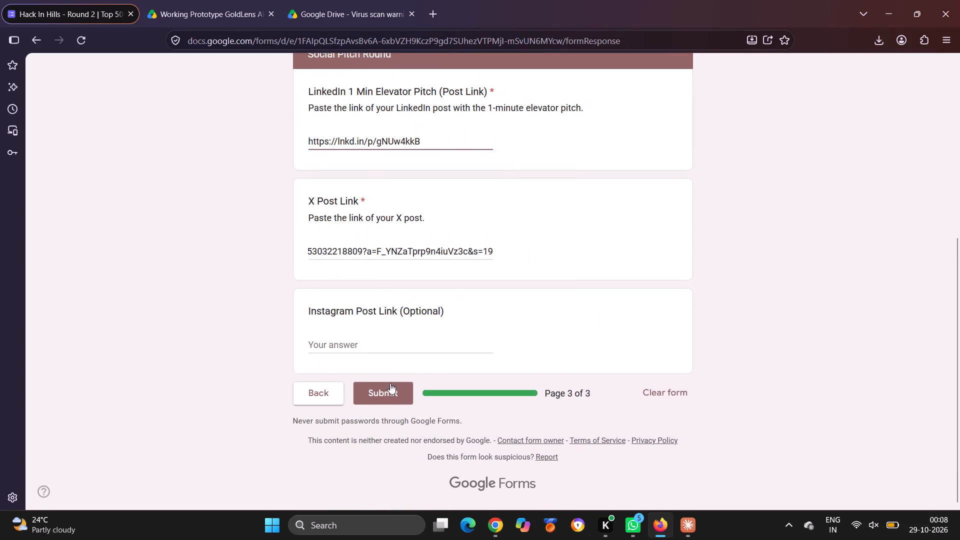
pyautogui.click(387, 395)
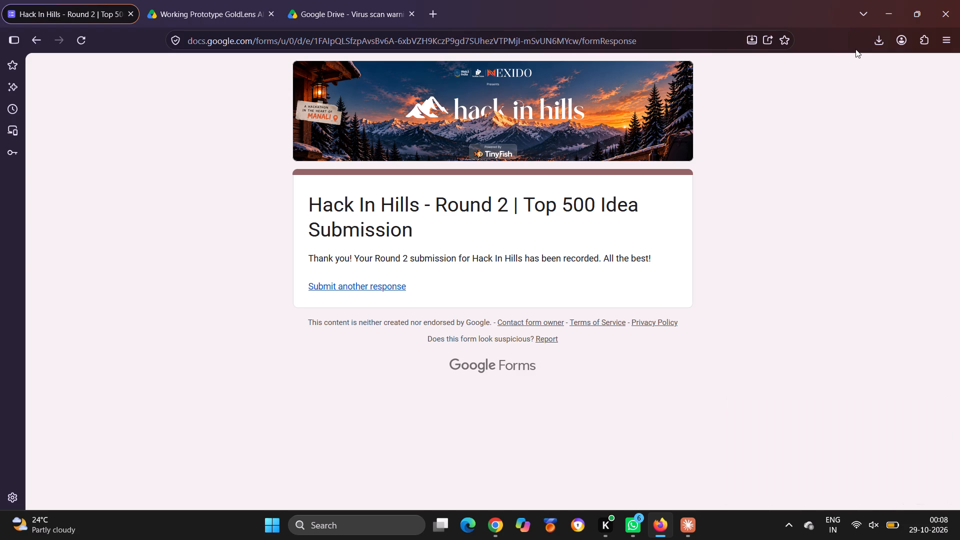
pyautogui.click(947, 0)
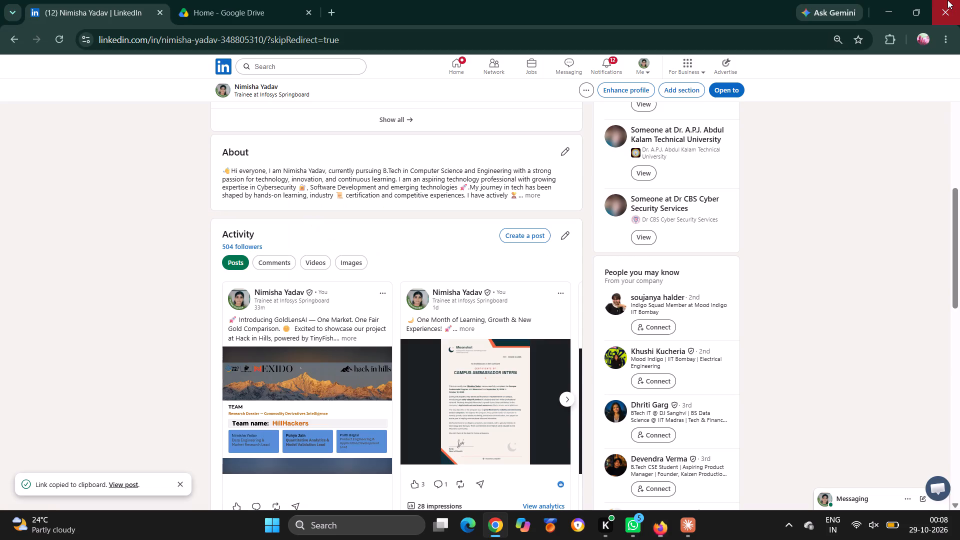
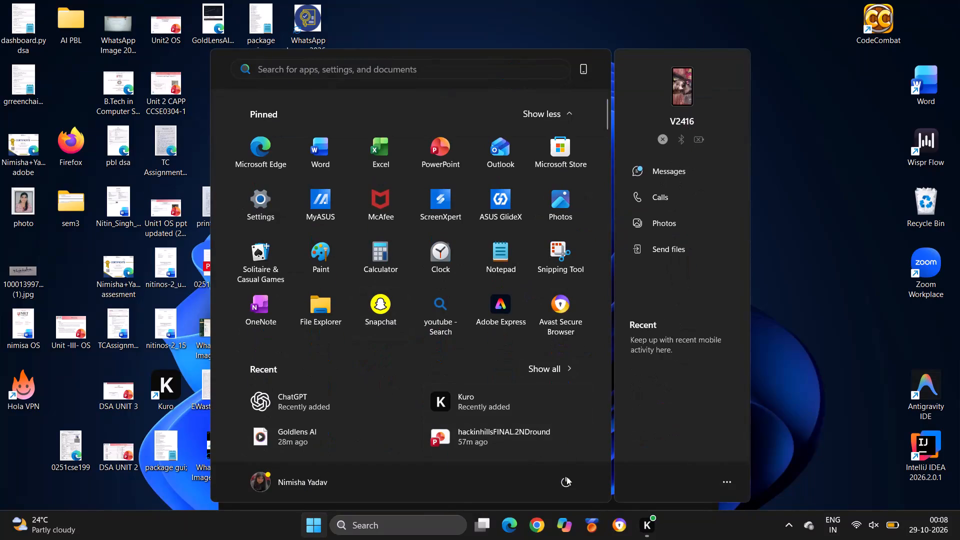
# Shut down the computer.
pyautogui.click(566, 476)
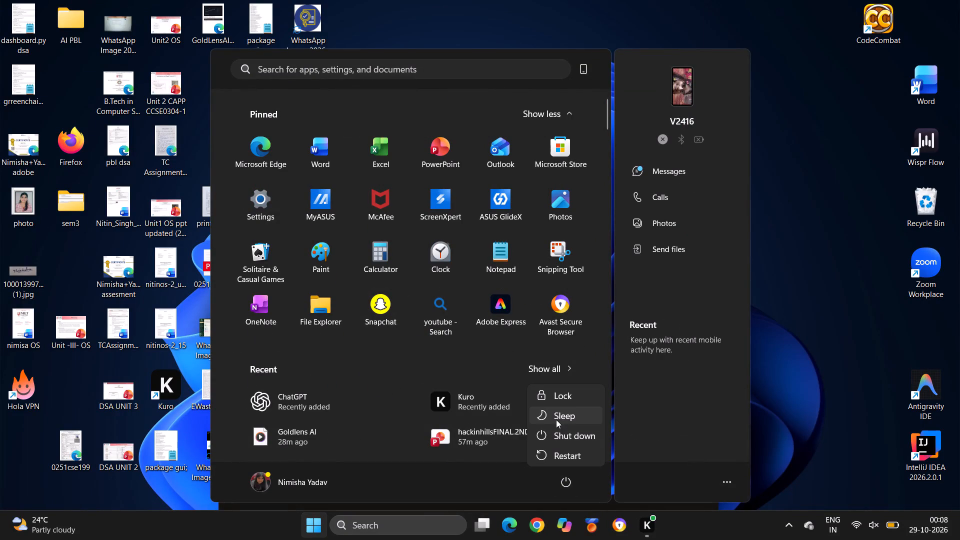
pyautogui.click(554, 432)
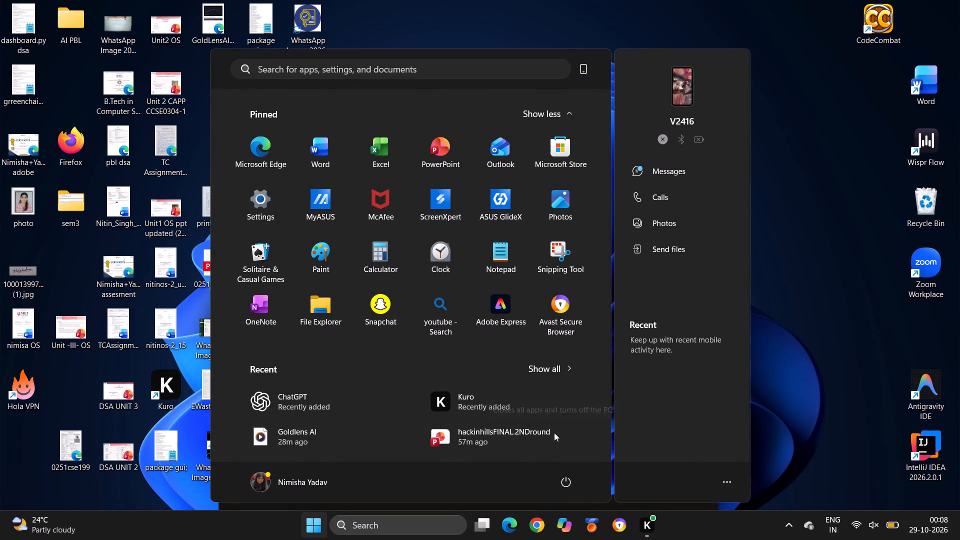